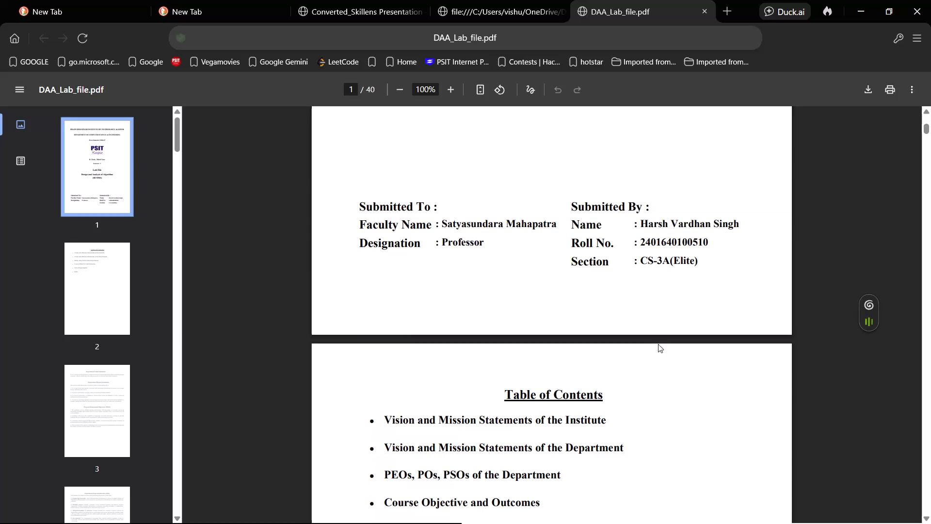
Review the front pages of the DAA_Lab_file PDF, from the cover page through to the INDEX table of lab experiments.
scroll(579, 378, "down", 2)
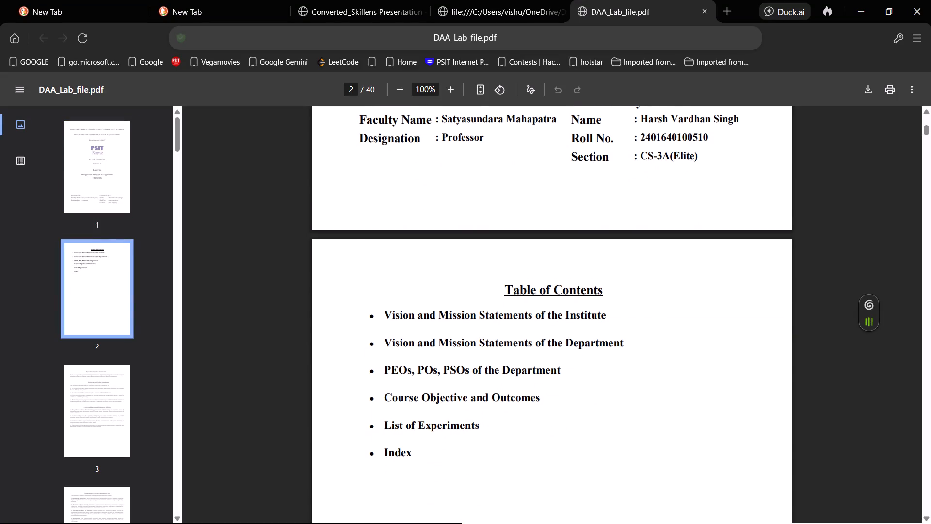
scroll(609, 342, "down", 6)
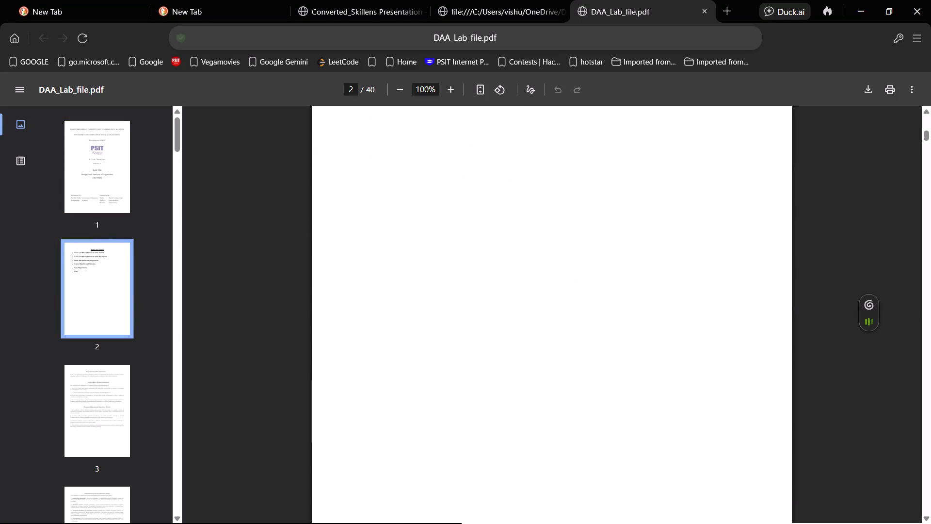
scroll(609, 342, "down", 9)
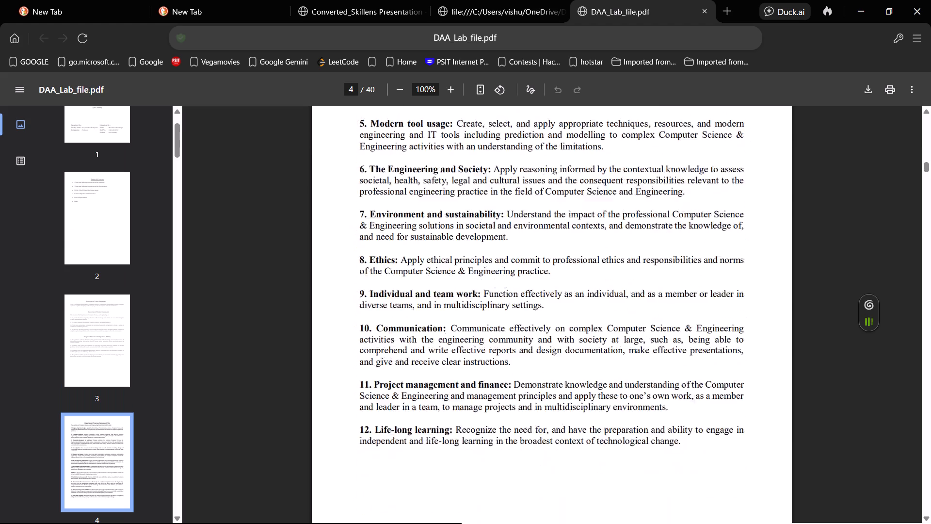
scroll(609, 342, "up", 4)
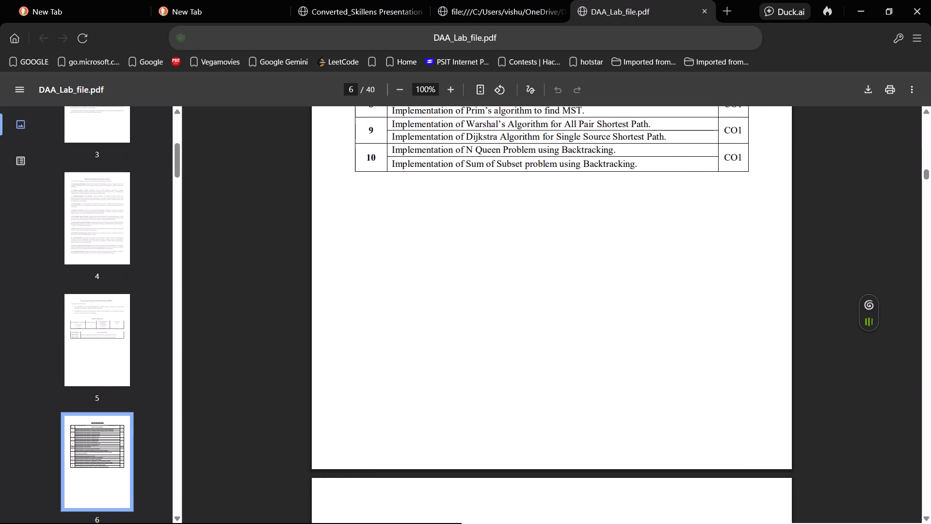
scroll(609, 342, "up", 14)
scroll(609, 342, "down", 6)
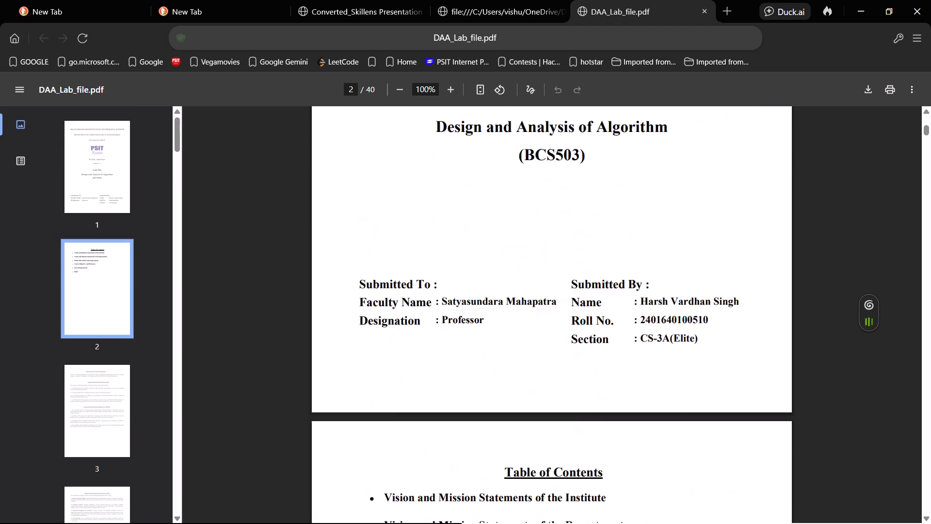
scroll(609, 342, "down", 11)
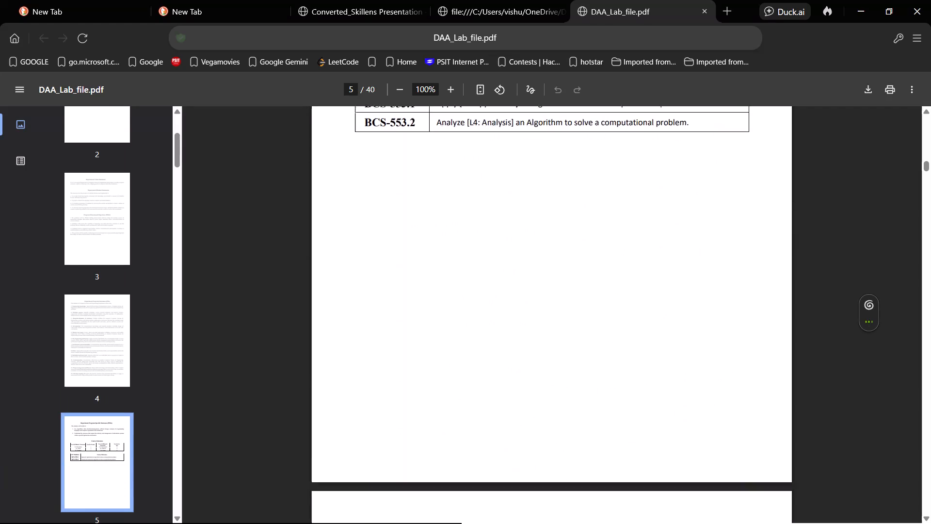
scroll(609, 342, "down", 6)
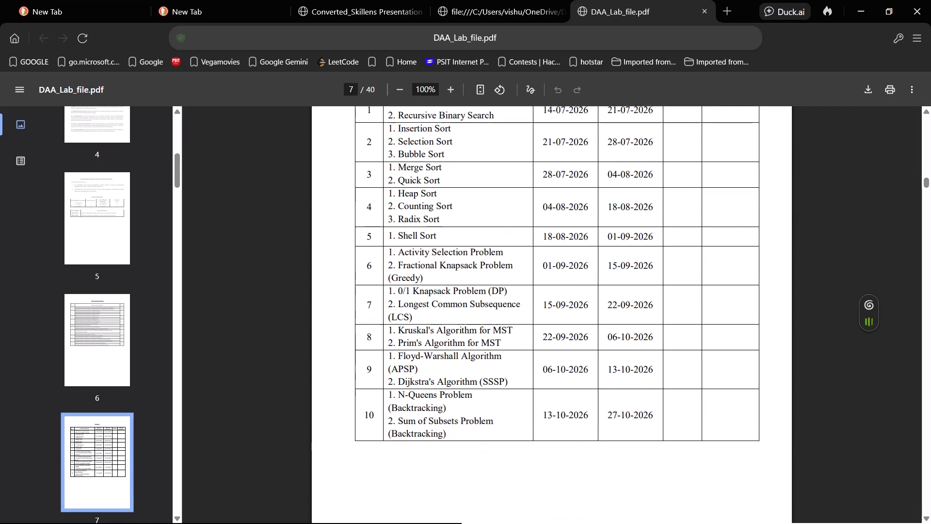
scroll(609, 342, "up", 2)
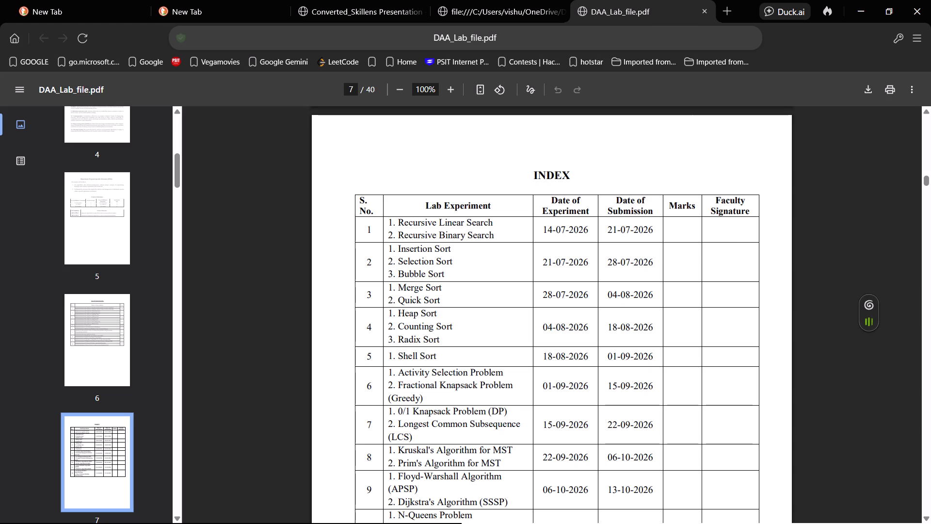
Close the browser showing the PDF and open the Word version of DAA_Lab_file from the Downloads folder.
left_click(930, 0)
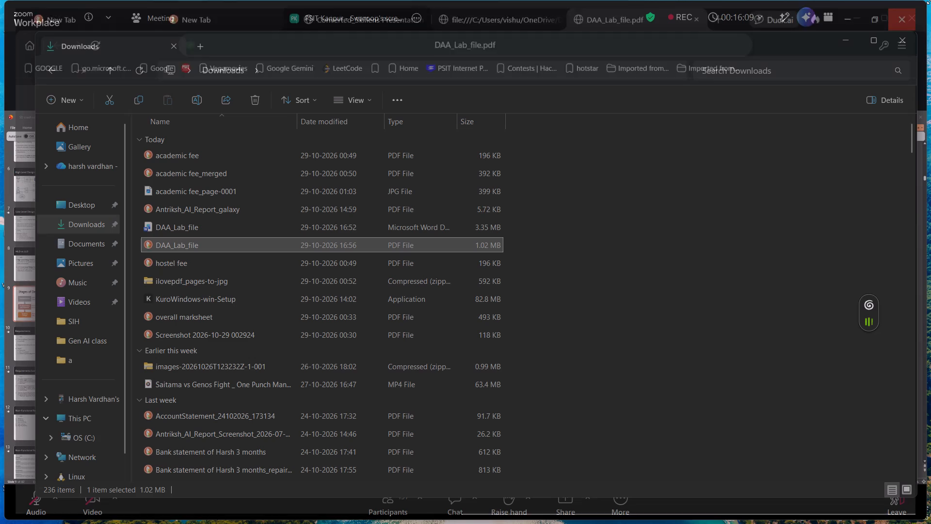
double_click(170, 232)
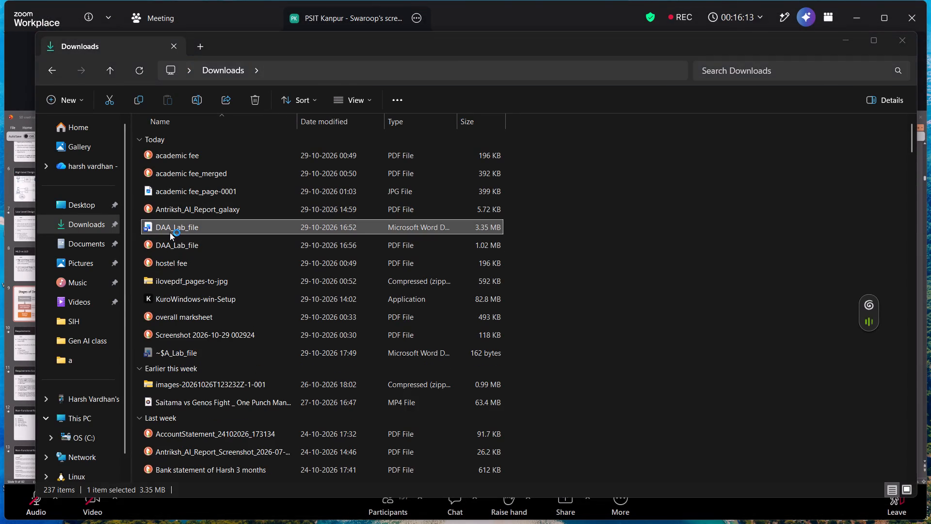
Look through the Word document's front pages to find the INDEX table with experiment and submission dates.
scroll(503, 338, "down", 4)
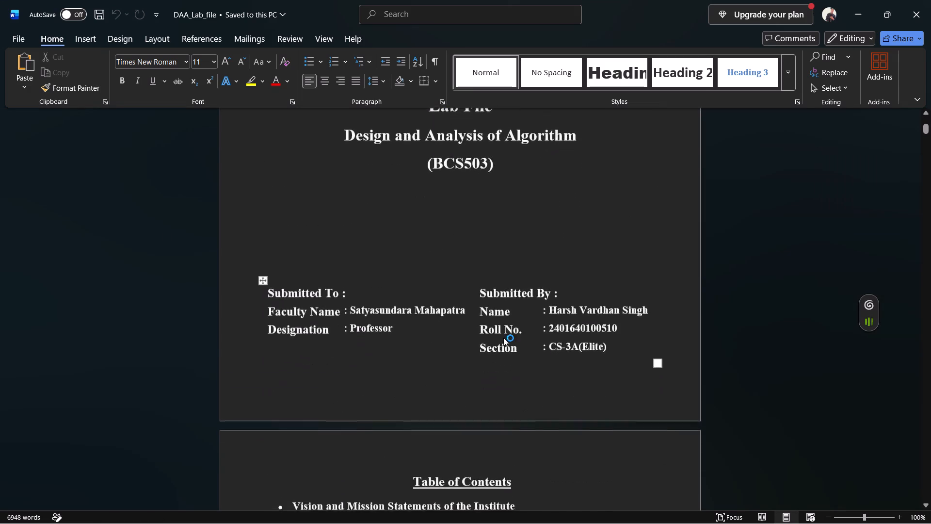
scroll(503, 338, "down", 3)
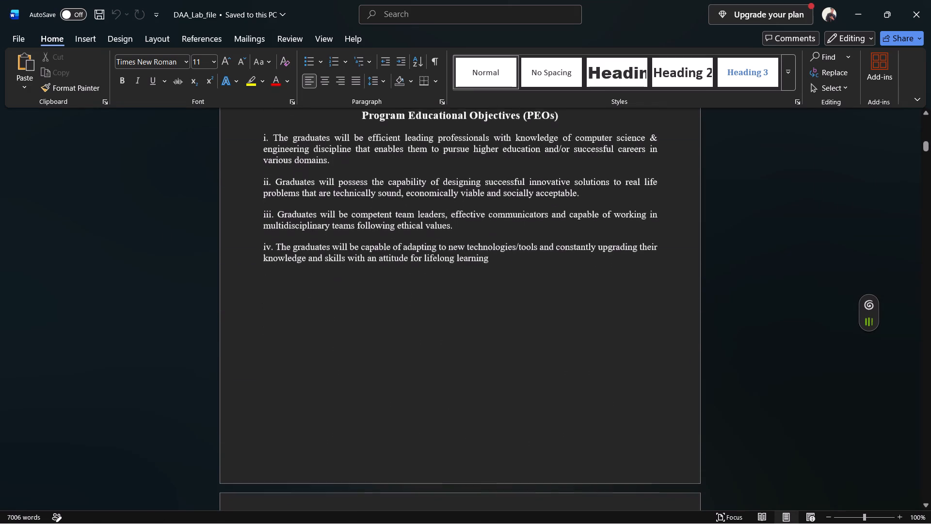
scroll(503, 338, "down", 7)
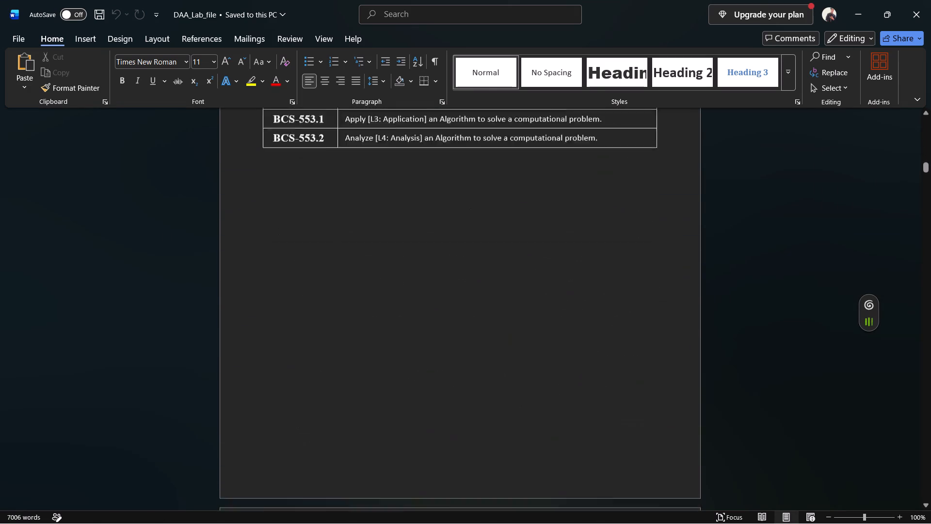
scroll(503, 338, "down", 3)
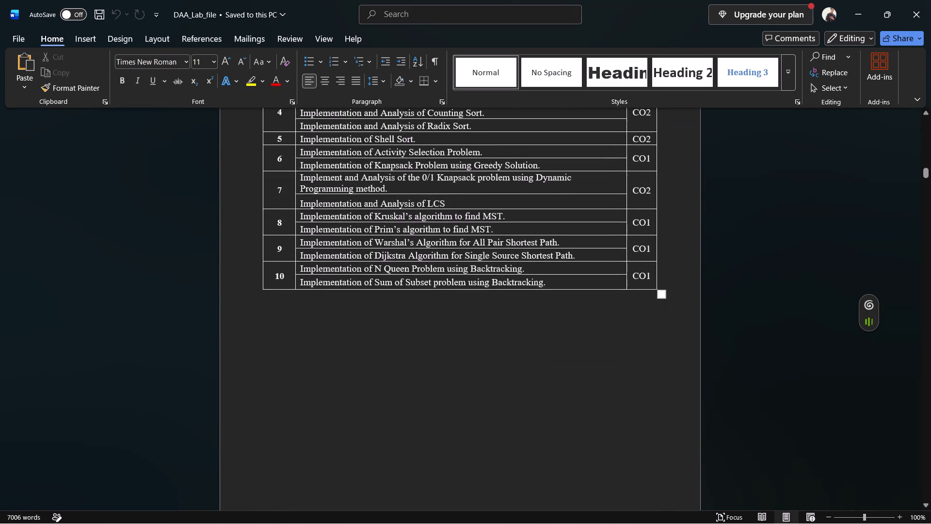
scroll(503, 338, "down", 3)
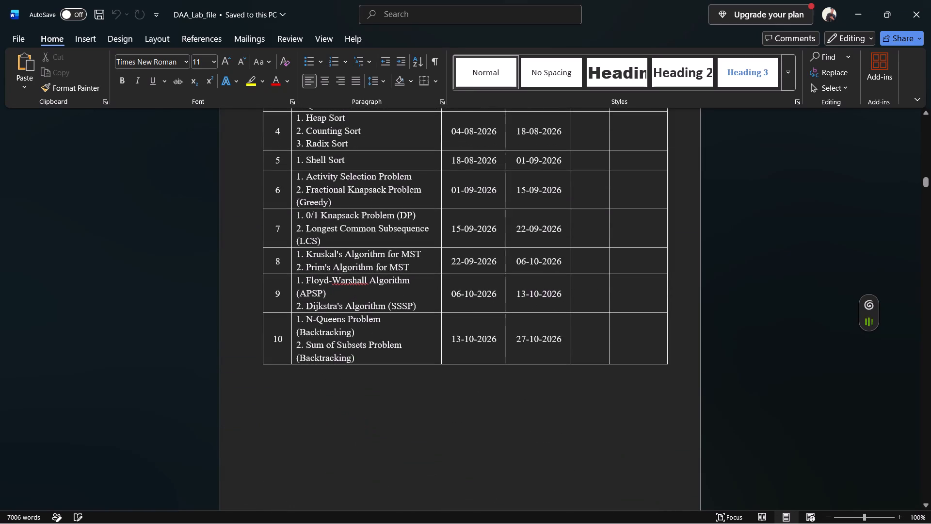
scroll(465, 309, "up", 2)
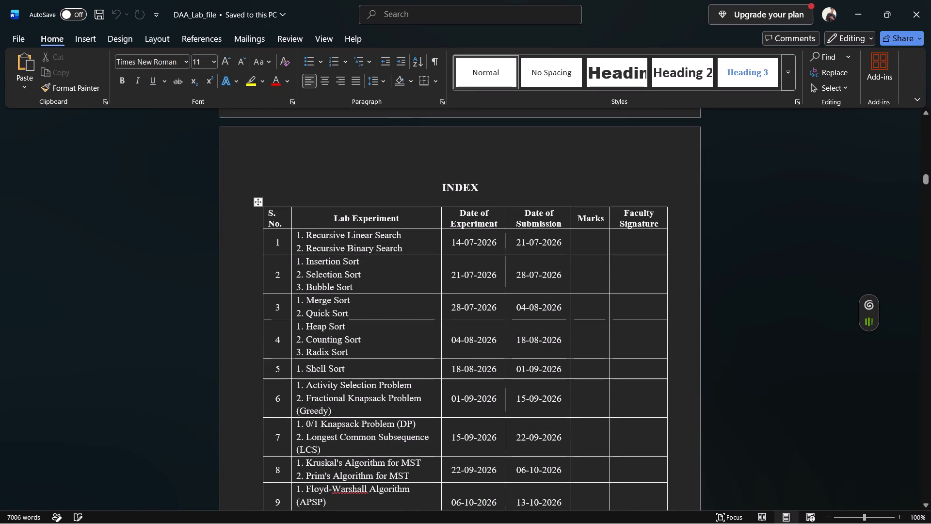
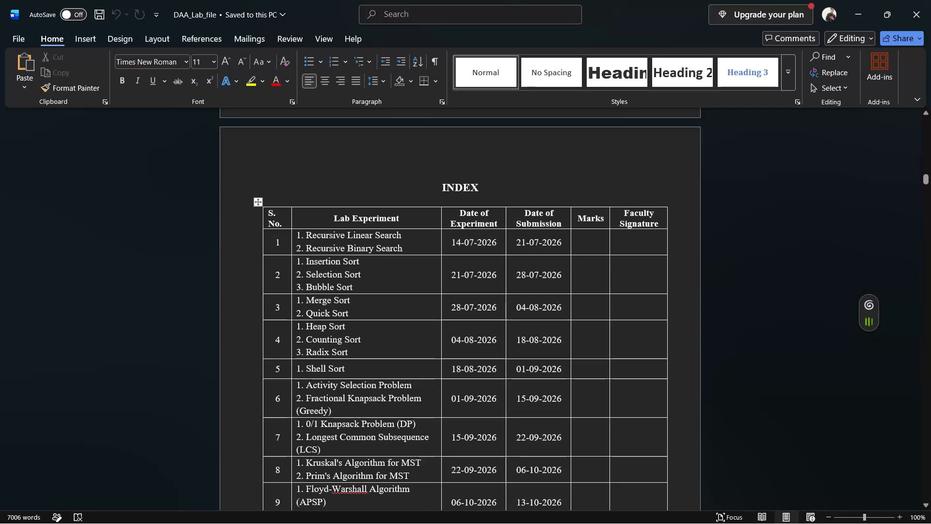
Clear the Date of Submission entries for experiments 1 to 5 in the INDEX table.
left_click_drag(562, 242, 523, 248)
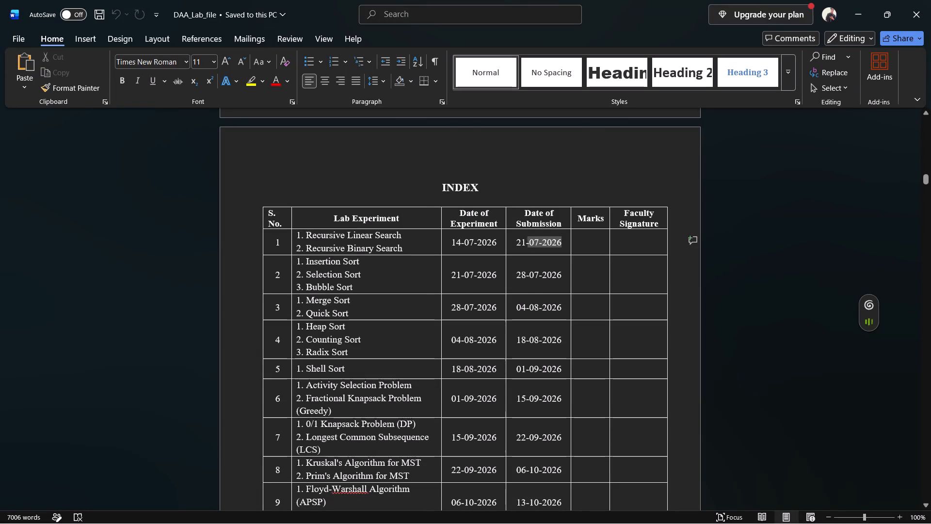
left_click_drag(523, 248, 514, 242)
key("BackSpace")
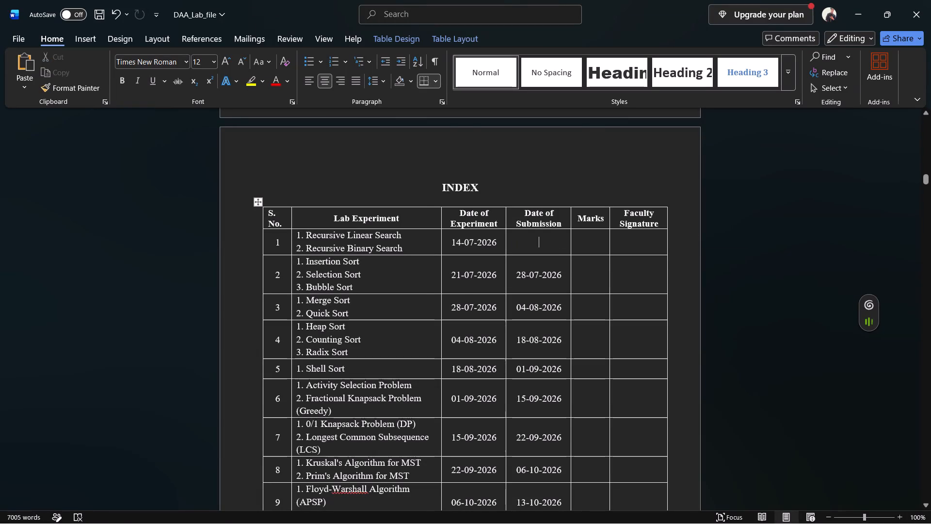
left_click_drag(562, 276, 515, 275)
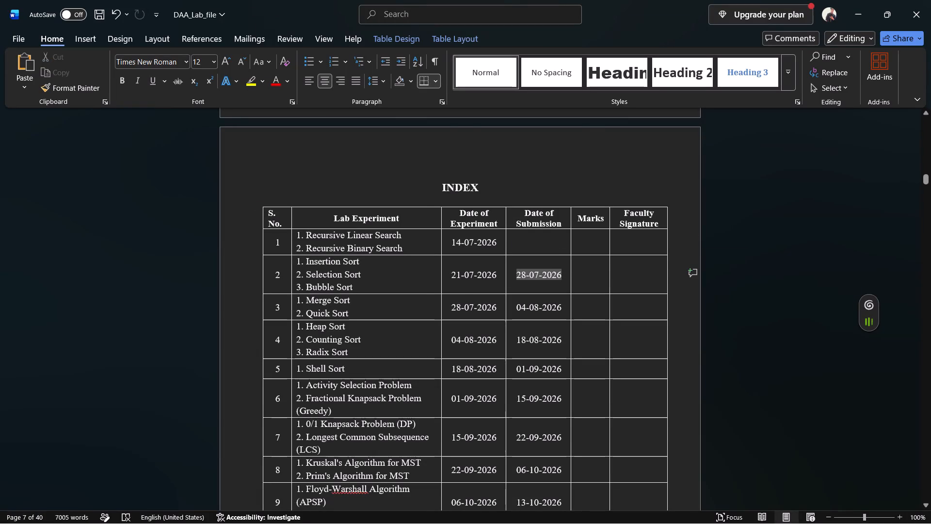
left_click_drag(515, 275, 515, 275)
key("BackSpace")
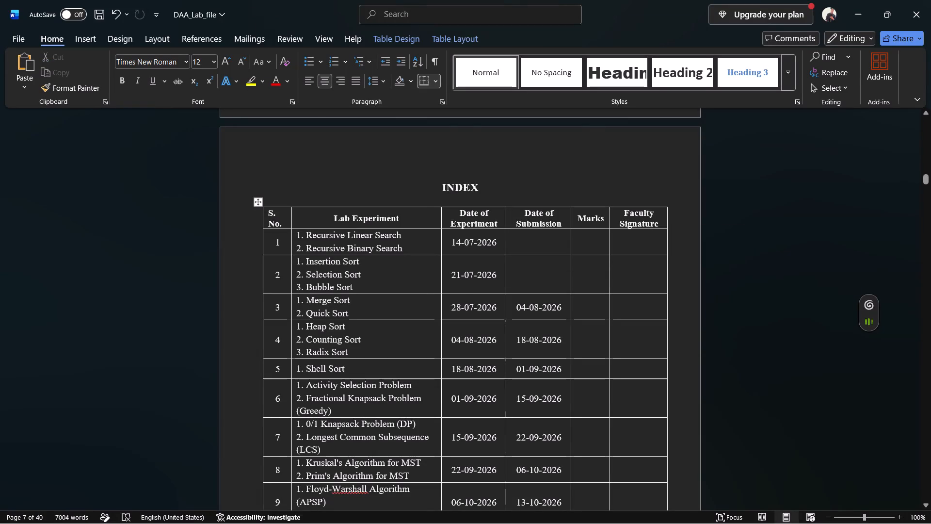
left_click_drag(563, 307, 514, 307)
key("BackSpace")
scroll(521, 324, "down", 2)
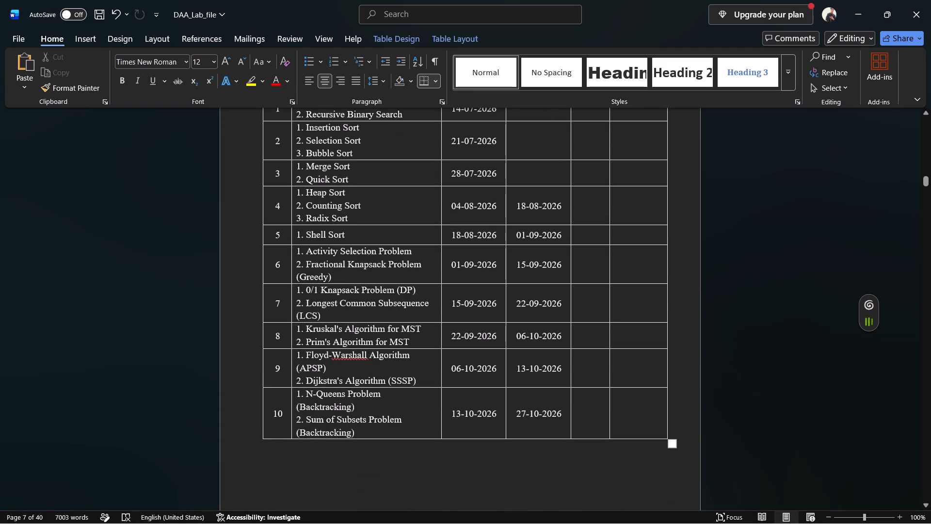
left_click_drag(561, 206, 518, 203)
key("BackSpace")
left_click_drag(563, 235, 518, 236)
key("BackSpace")
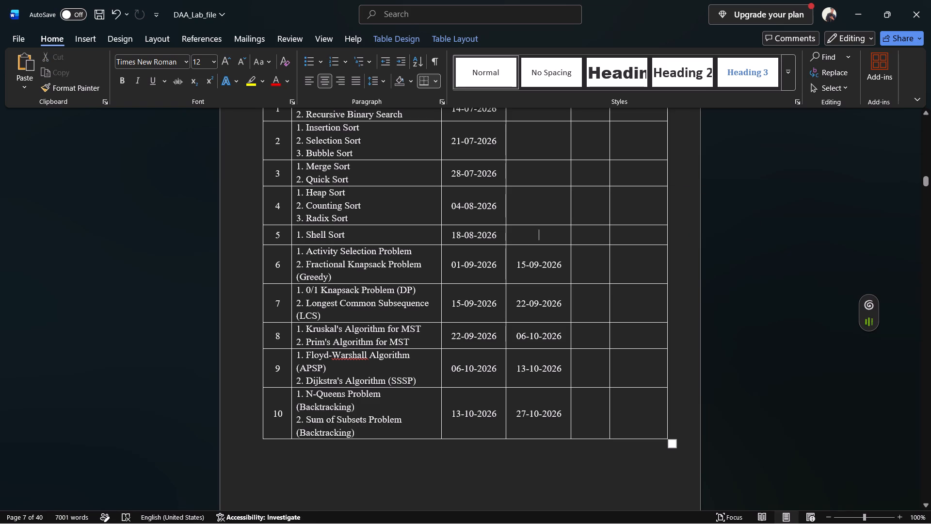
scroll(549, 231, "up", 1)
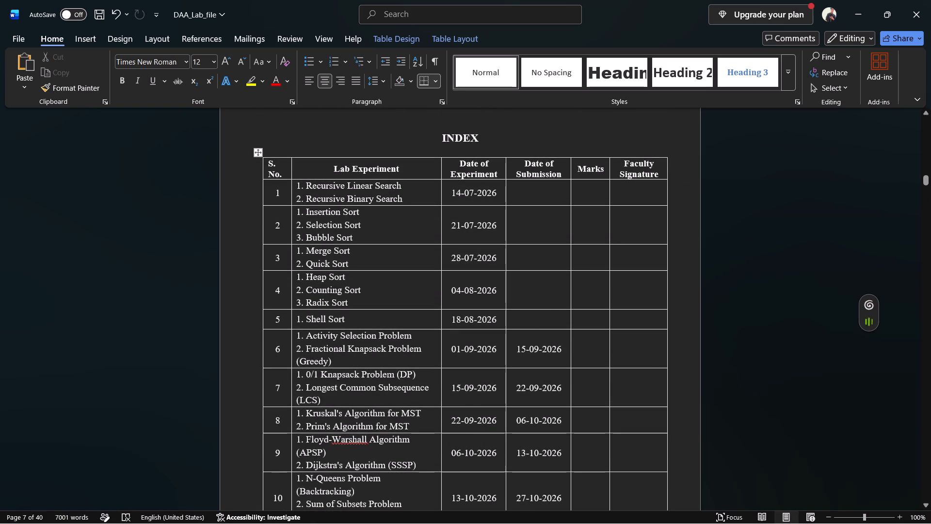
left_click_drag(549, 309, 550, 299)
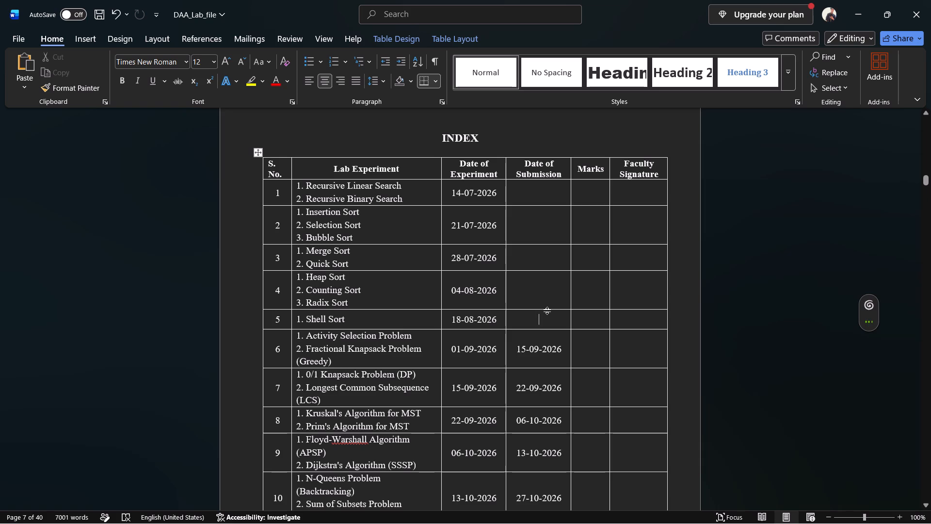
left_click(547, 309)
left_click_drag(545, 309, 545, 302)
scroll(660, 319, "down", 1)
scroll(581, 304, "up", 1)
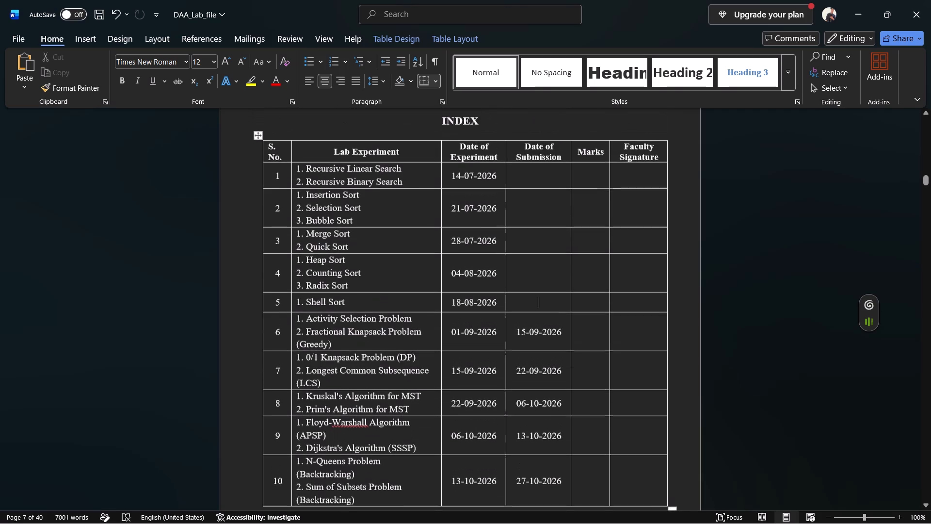
Clear the Date of Submission entry for experiment 6 in the INDEX table, keeping the cell itself.
triple_click(557, 334)
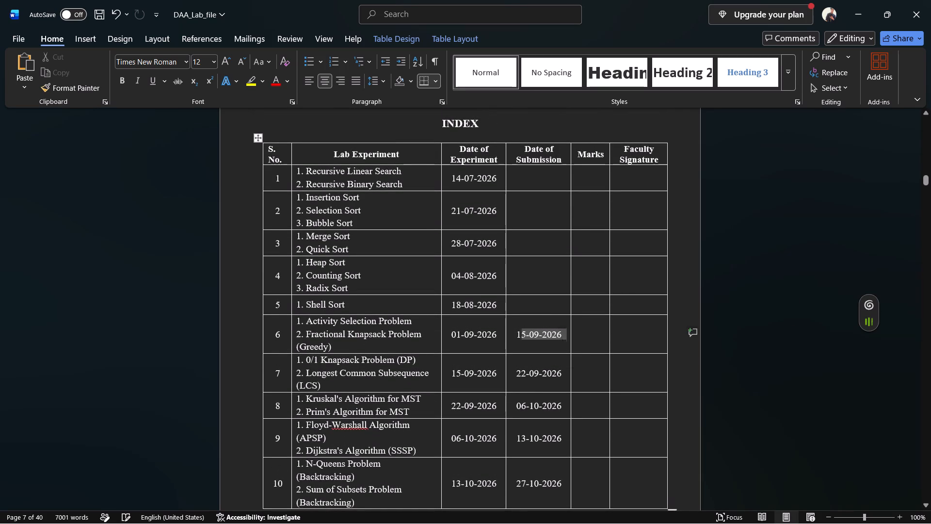
key("BackSpace")
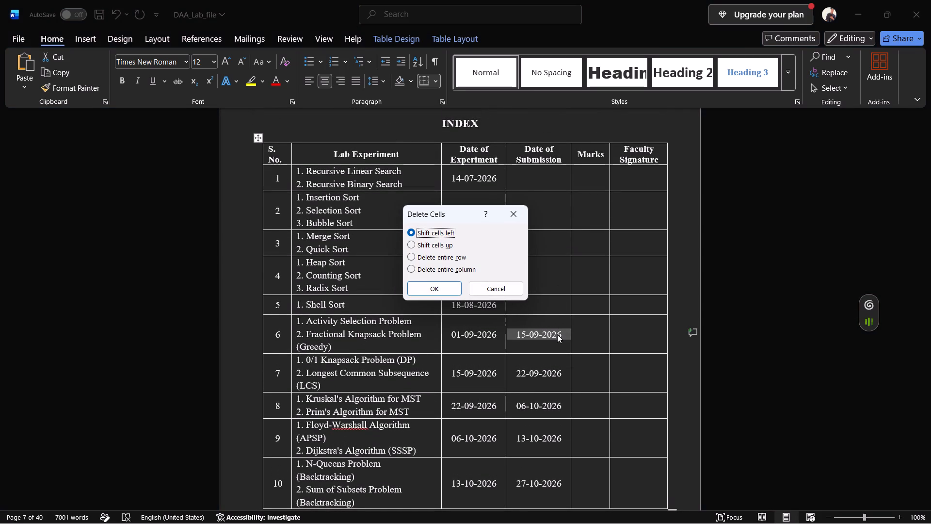
left_click(495, 289)
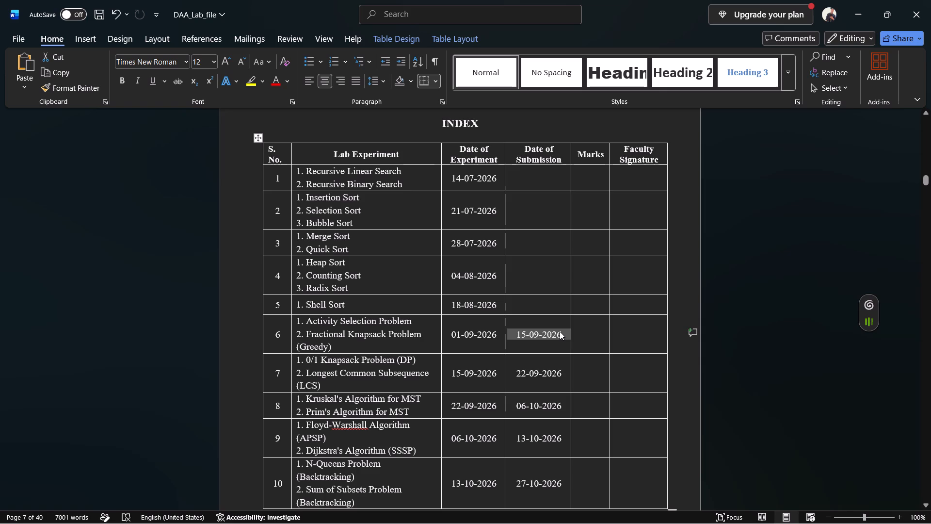
left_click(560, 331)
left_click_drag(560, 331, 526, 331)
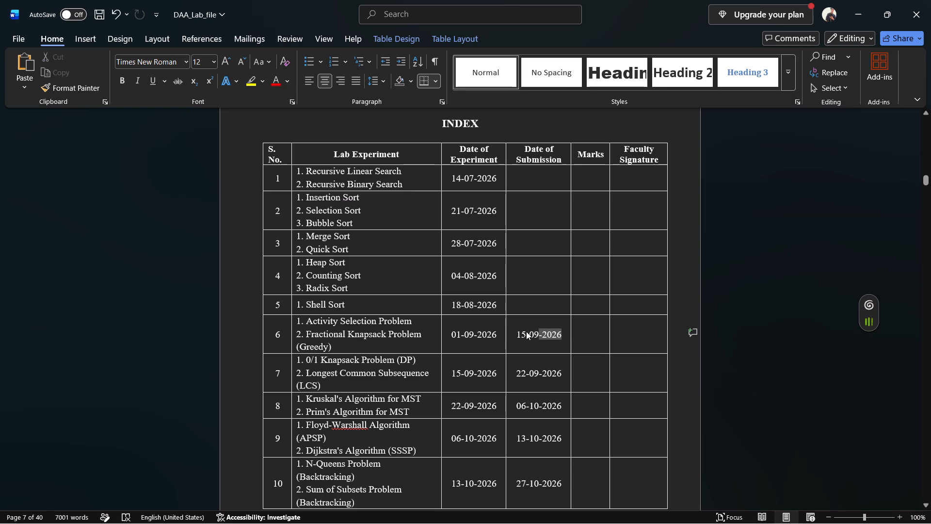
left_click_drag(526, 331, 516, 331)
key("BackSpace")
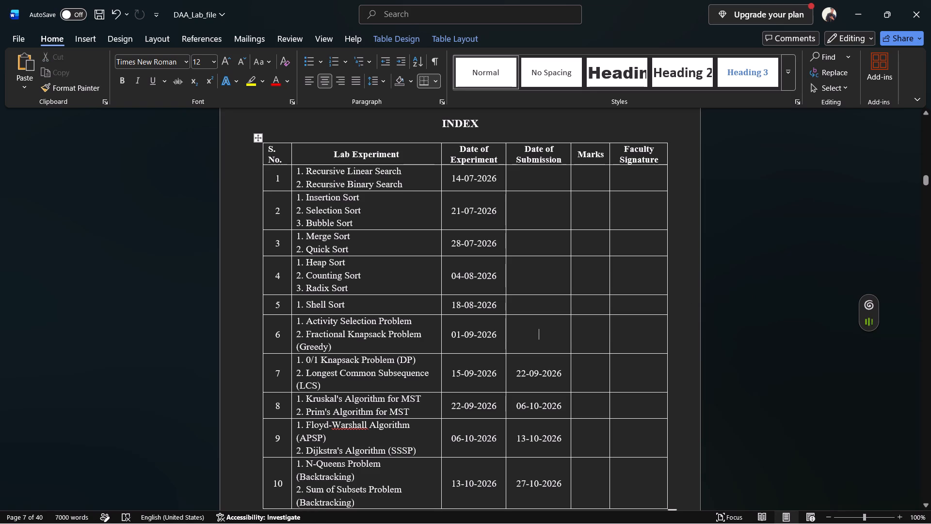
Switch to the Downloads folder in File Explorer.
key("alt+Tab")
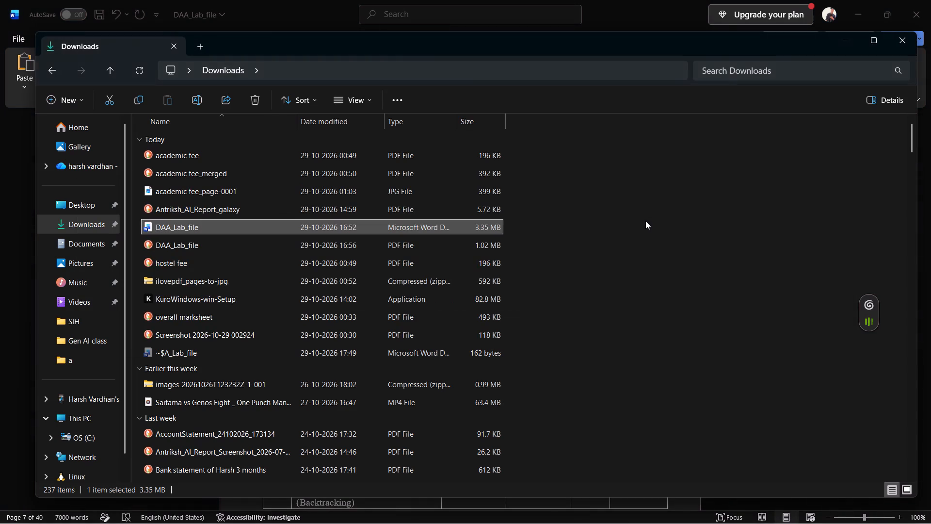
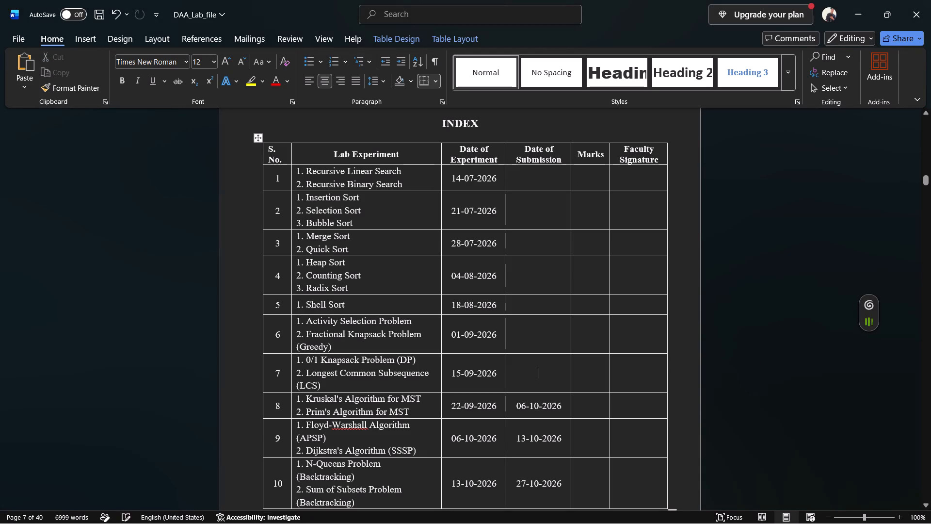
Clear the Date of Submission entry for experiment 8 in the INDEX table, keeping the cell itself.
left_click_drag(562, 408, 517, 405)
key("BackSpace")
scroll(517, 405, "down", 2)
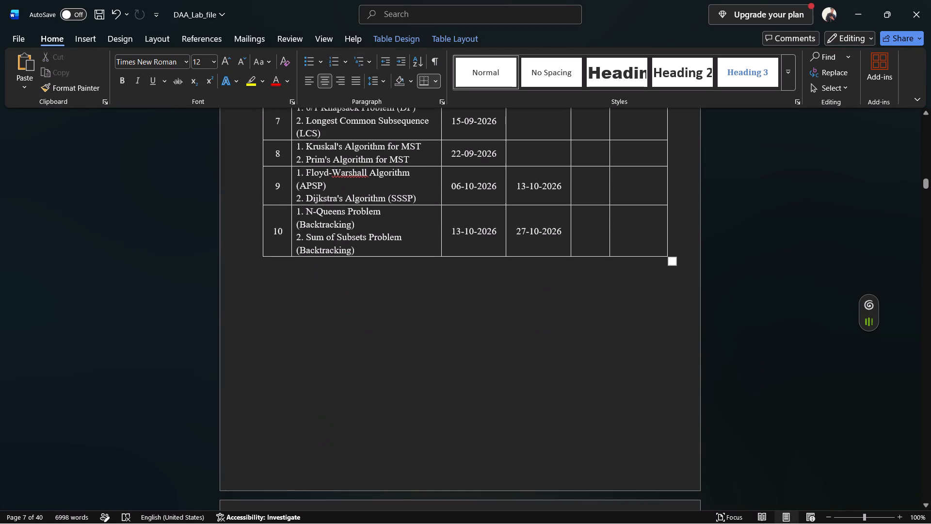
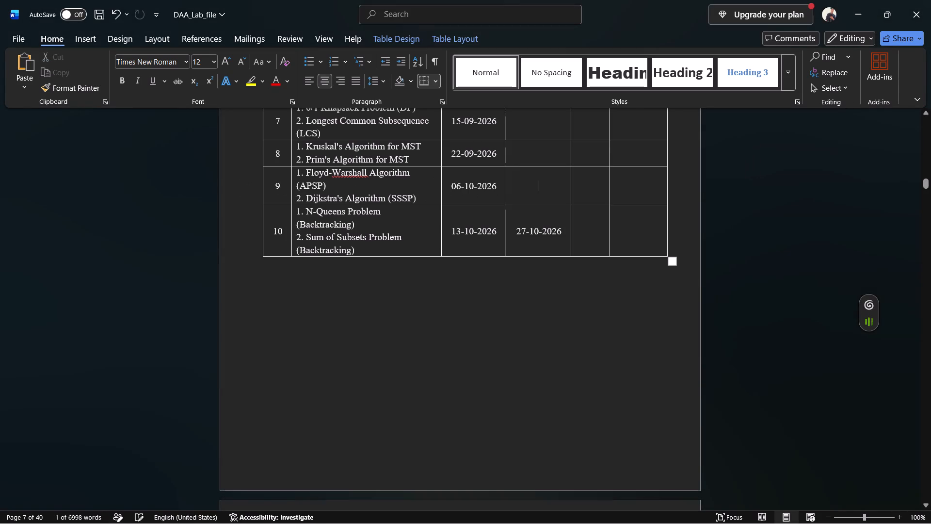
Clear the Date of Submission entry for experiment 10 in the INDEX table.
left_click_drag(562, 232, 518, 232)
key("BackSpace")
Clear the Date of Experiment entries for experiments 10, 9 and 8 in the INDEX table.
left_click_drag(496, 232, 453, 231)
key("BackSpace")
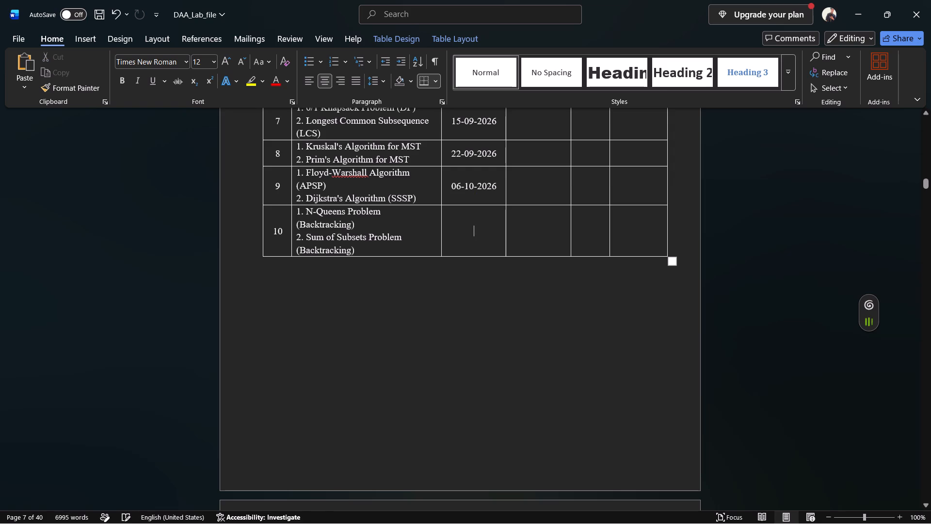
left_click_drag(496, 183, 453, 185)
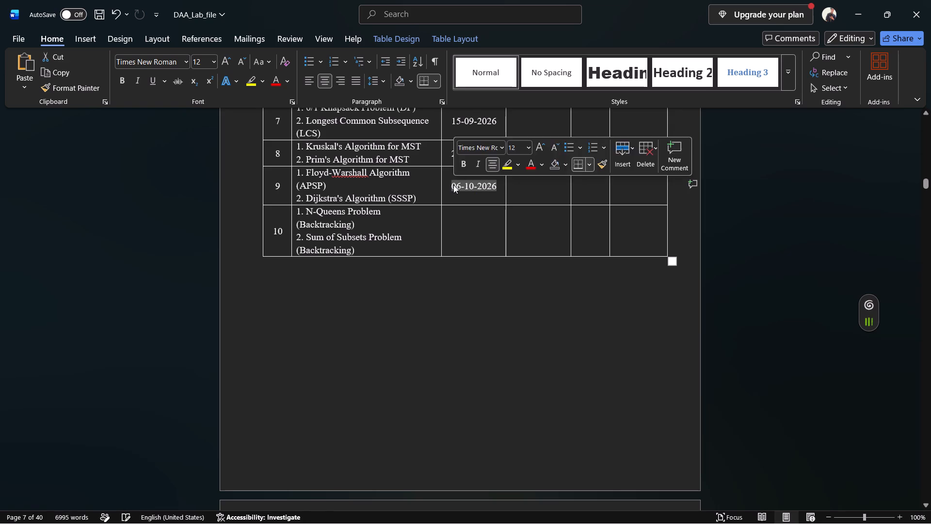
key("BackSpace")
left_click_drag(496, 154, 486, 154)
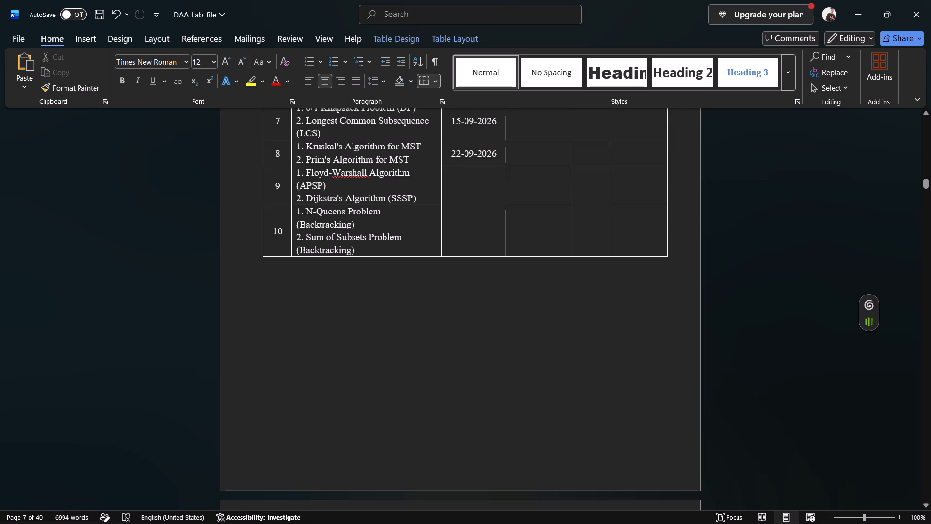
left_click_drag(486, 154, 452, 153)
key("BackSpace")
Clear the Date of Experiment entries for experiments 1, 2, 3 and 4 in the INDEX table.
scroll(519, 192, "up", 2)
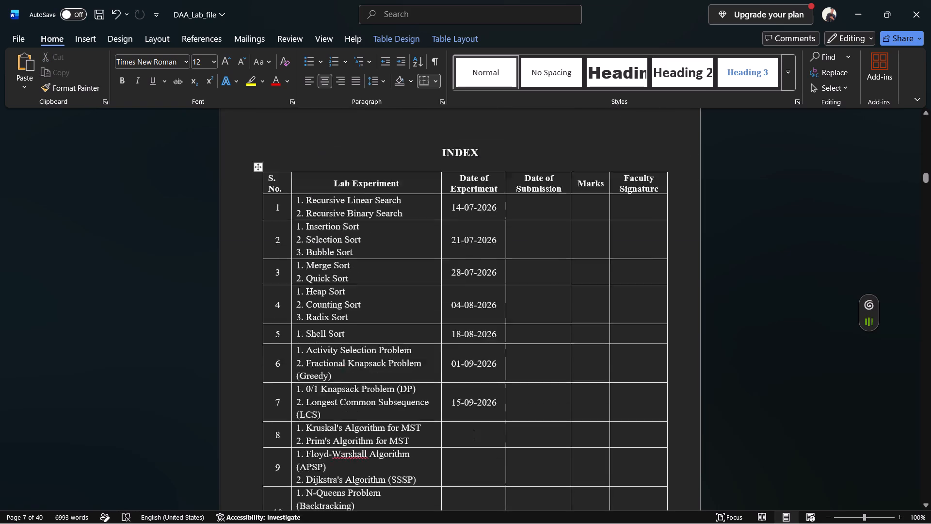
scroll(519, 192, "up", 2)
scroll(500, 305, "down", 1)
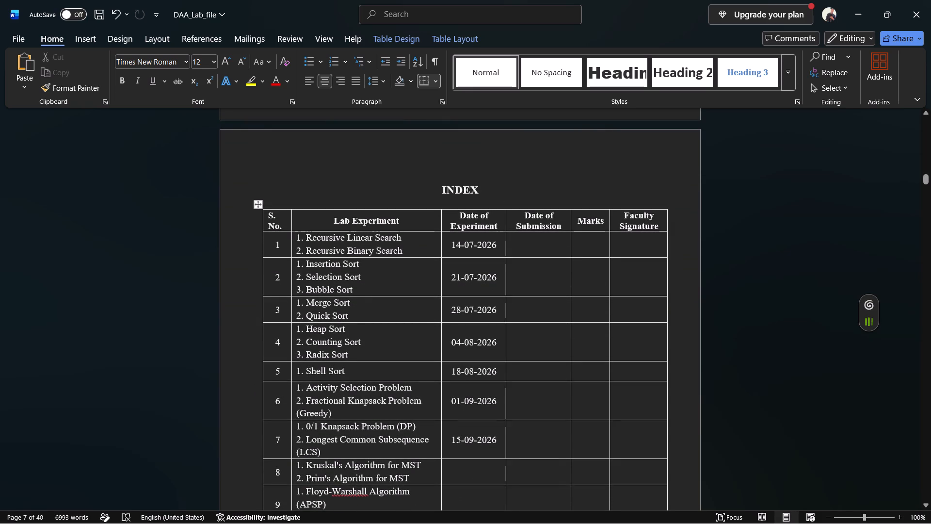
left_click_drag(498, 245, 455, 246)
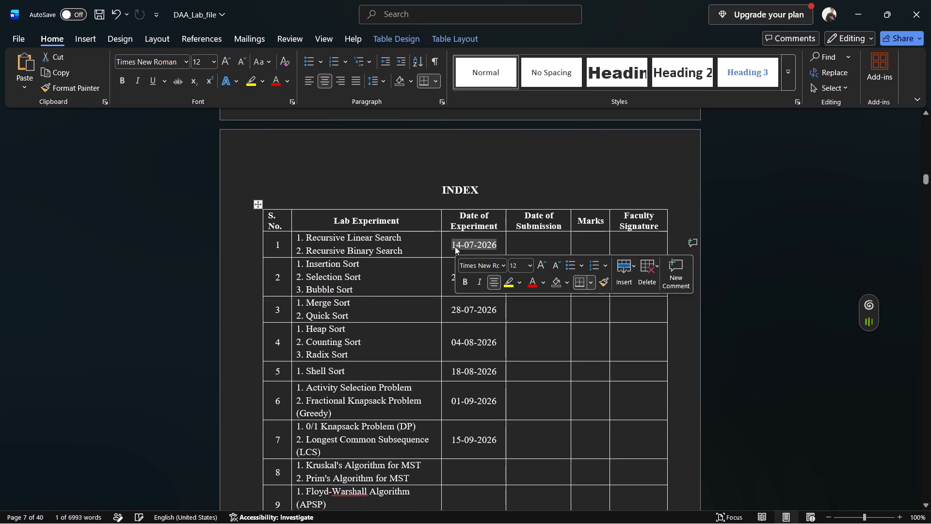
key("BackSpace")
left_click_drag(497, 278, 450, 278)
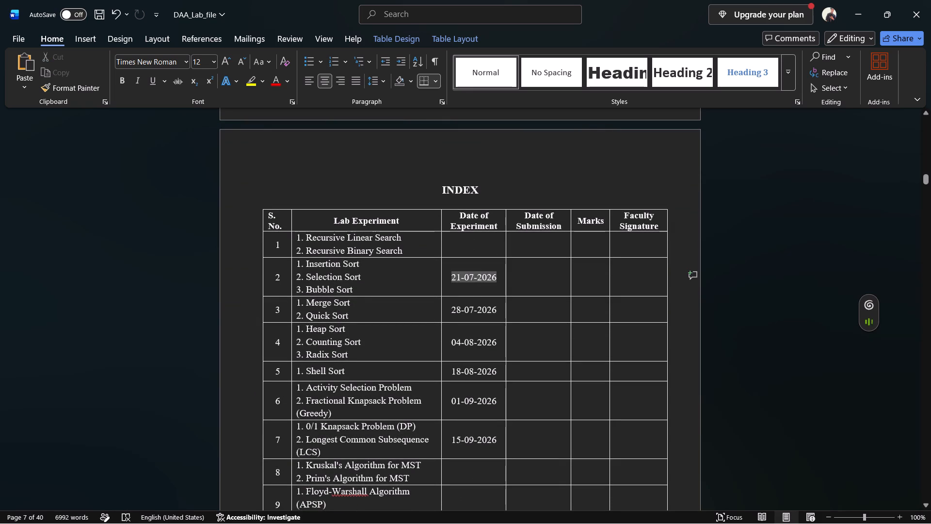
left_click_drag(450, 278, 451, 279)
key("BackSpace")
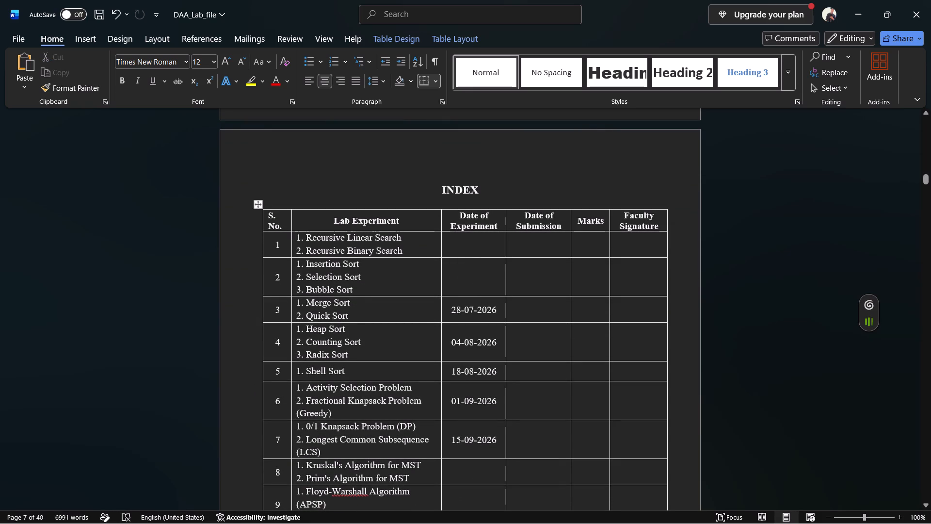
left_click_drag(495, 310, 454, 313)
key("BackSpace")
left_click_drag(496, 343, 452, 342)
key("BackSpace")
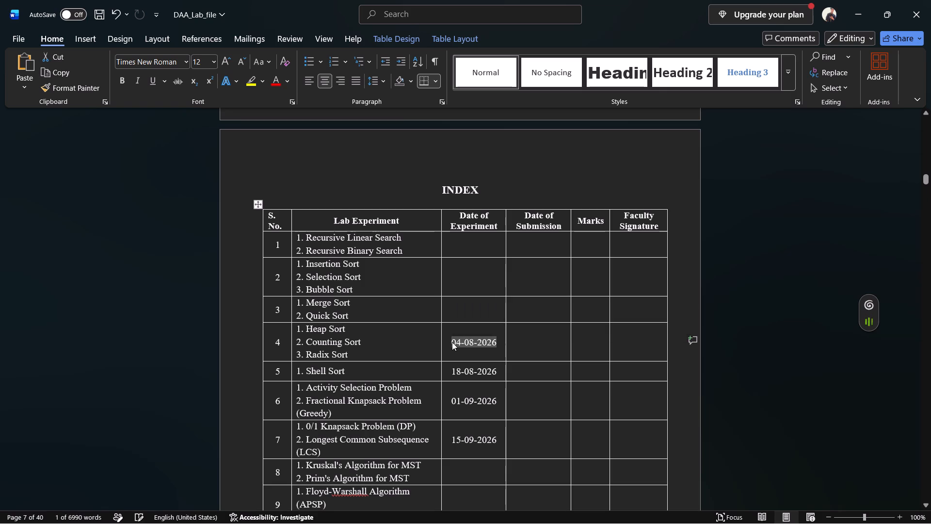
Clear the Date of Experiment entries for experiments 5, 6 and 7 in the INDEX table.
left_click(495, 370)
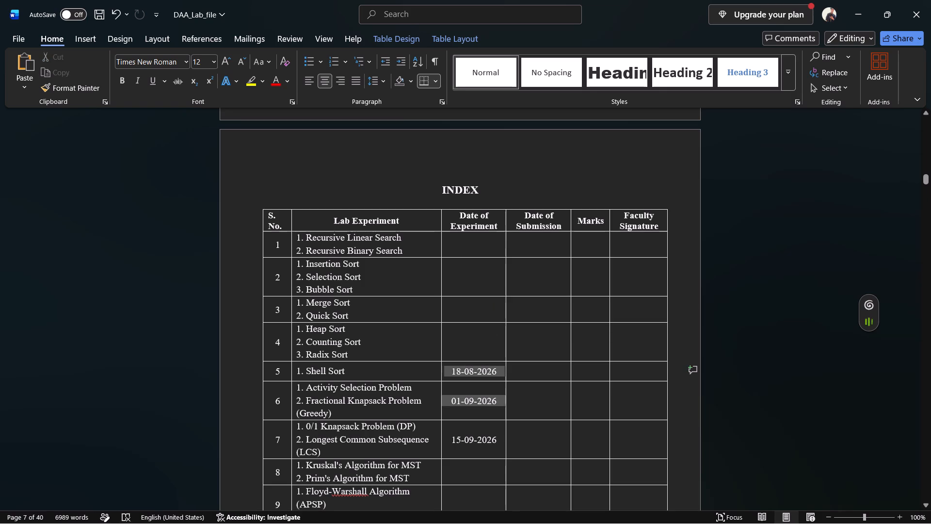
left_click(495, 370)
left_click_drag(495, 370, 482, 370)
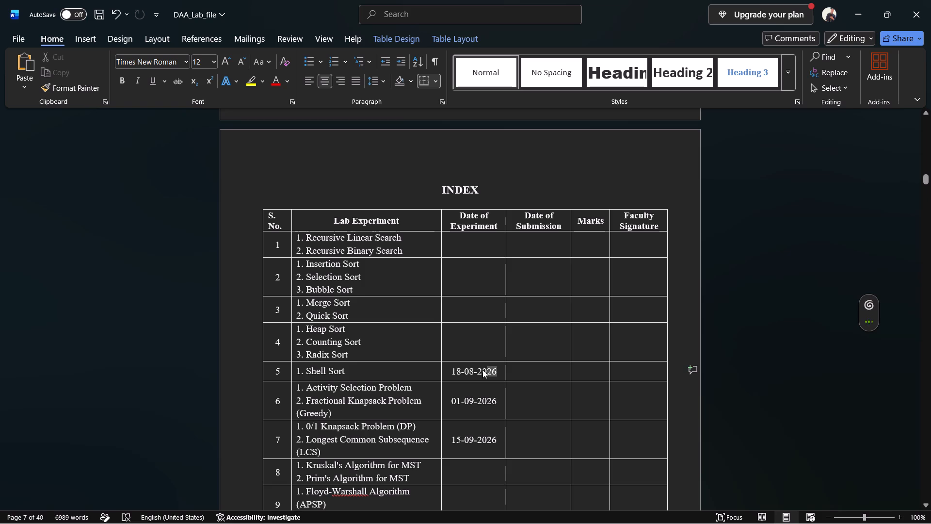
left_click_drag(482, 370, 453, 368)
key("BackSpace")
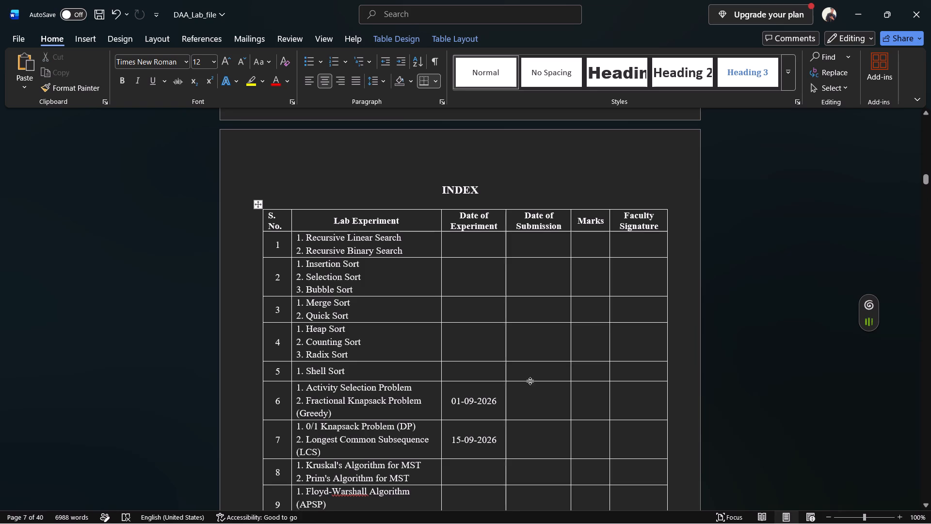
left_click_drag(498, 400, 460, 399)
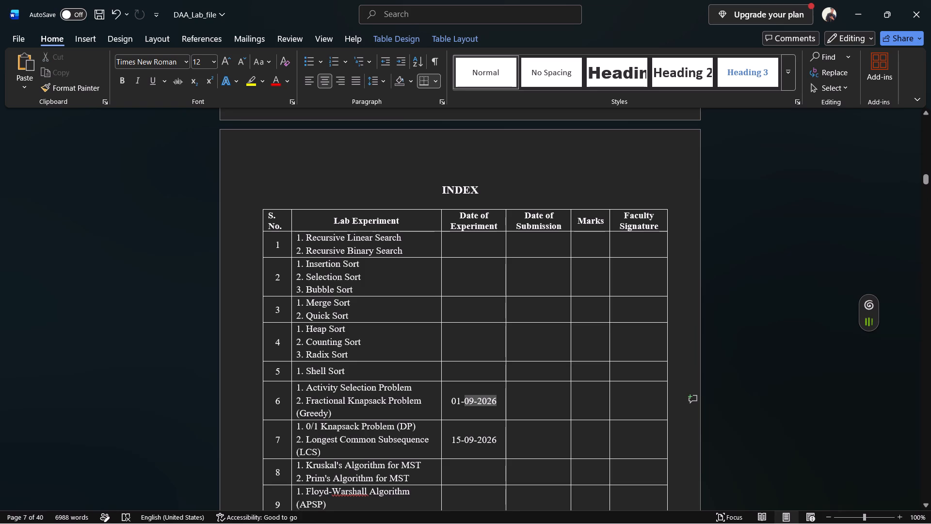
left_click_drag(460, 399, 454, 399)
key("BackSpace")
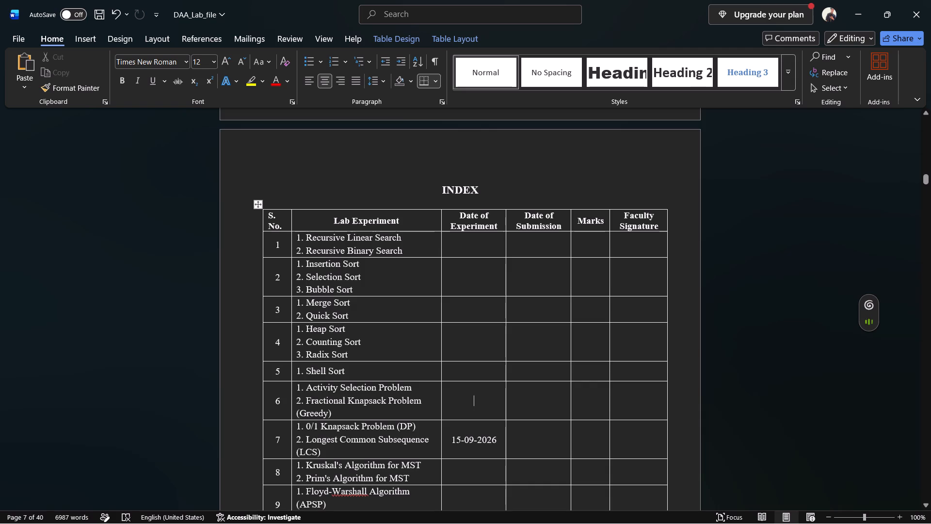
scroll(454, 399, "down", 1)
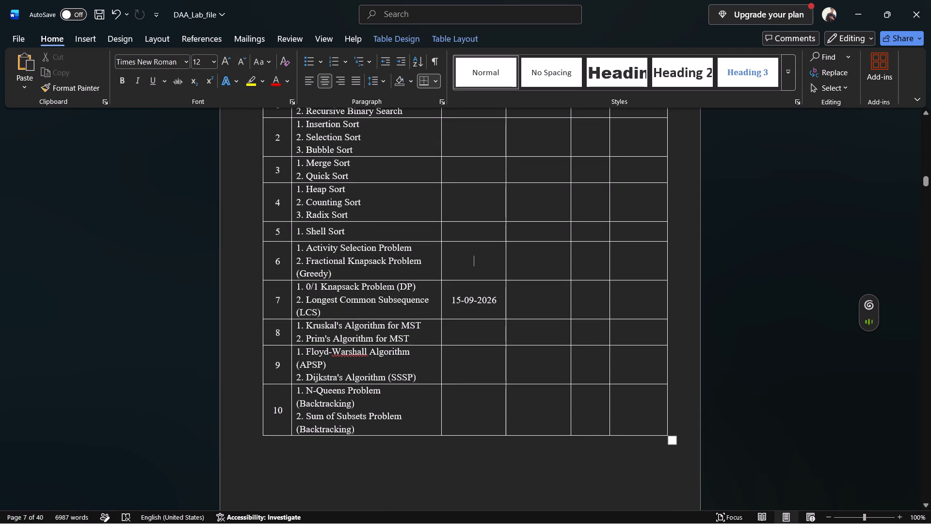
left_click_drag(497, 300, 448, 300)
key("BackSpace")
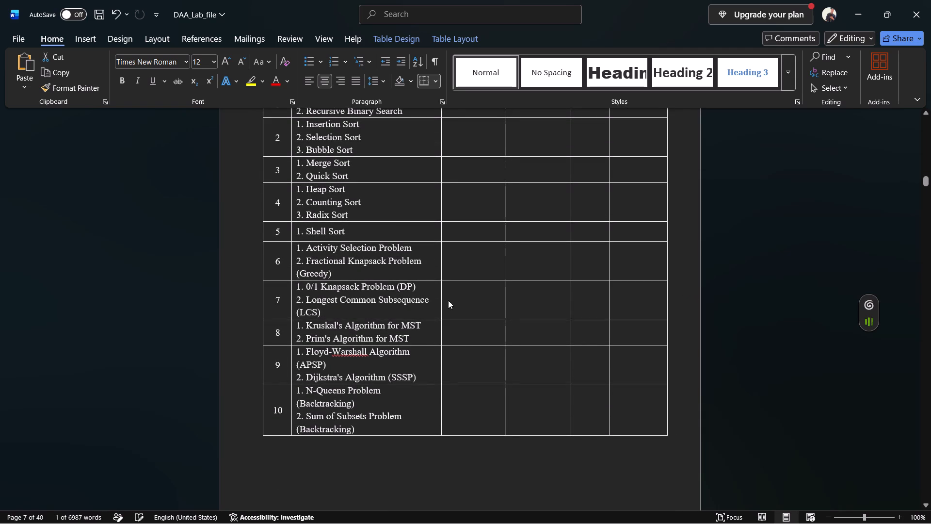
Clear the Lab Experiment text for experiments 10, 9, 8 and 7, keeping their serial numbers.
left_click_drag(360, 427, 294, 390)
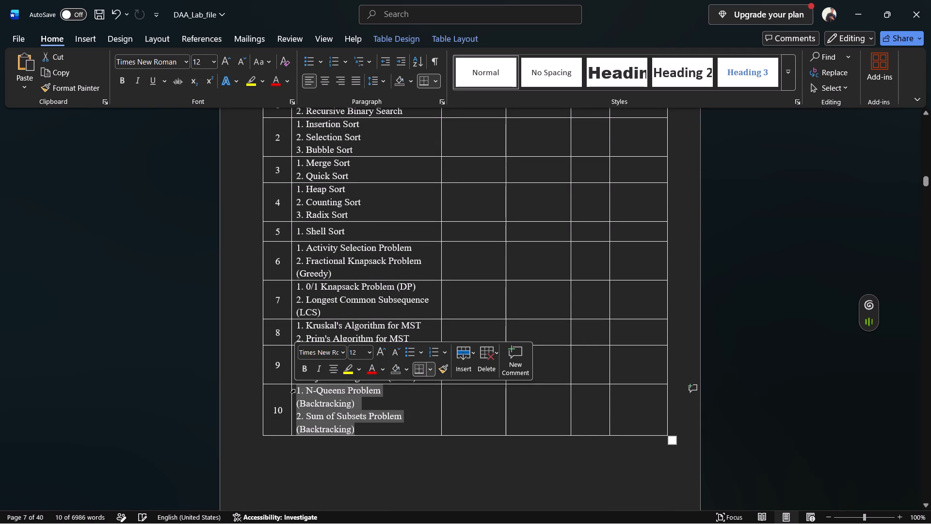
key("BackSpace")
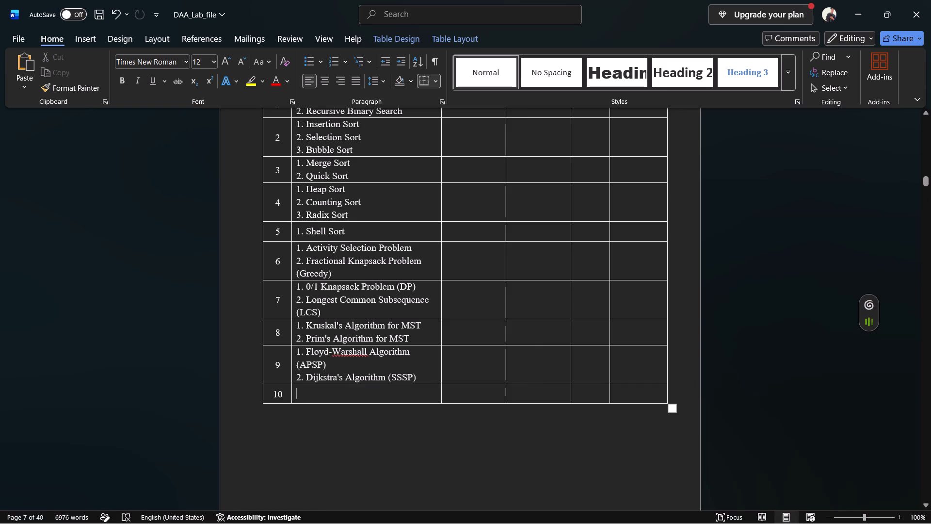
left_click_drag(419, 376, 297, 351)
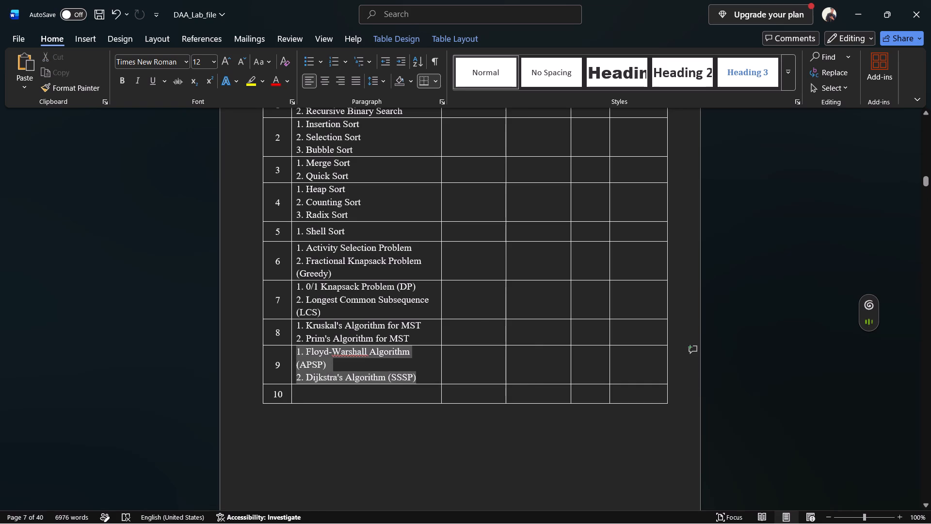
left_click_drag(297, 351, 296, 352)
key("BackSpace")
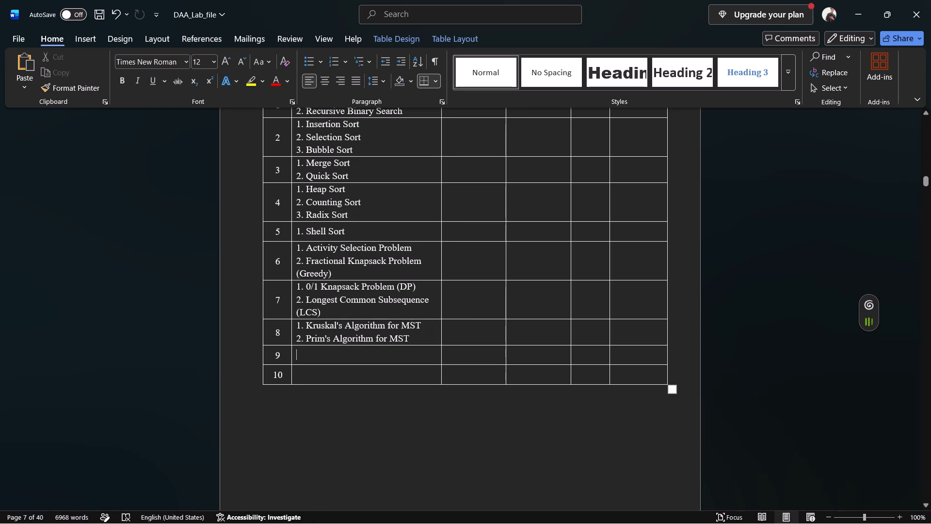
left_click_drag(413, 337, 297, 324)
key("BackSpace")
left_click_drag(333, 314, 295, 292)
key("BackSpace")
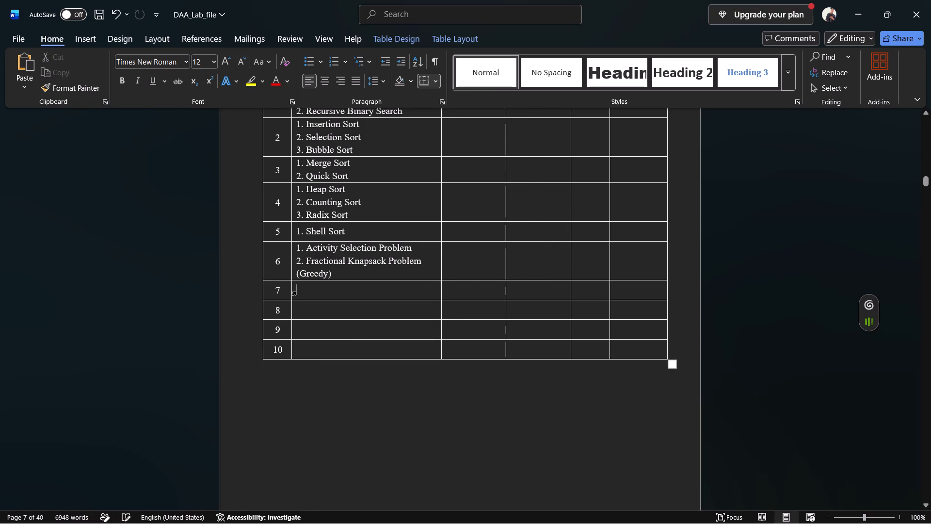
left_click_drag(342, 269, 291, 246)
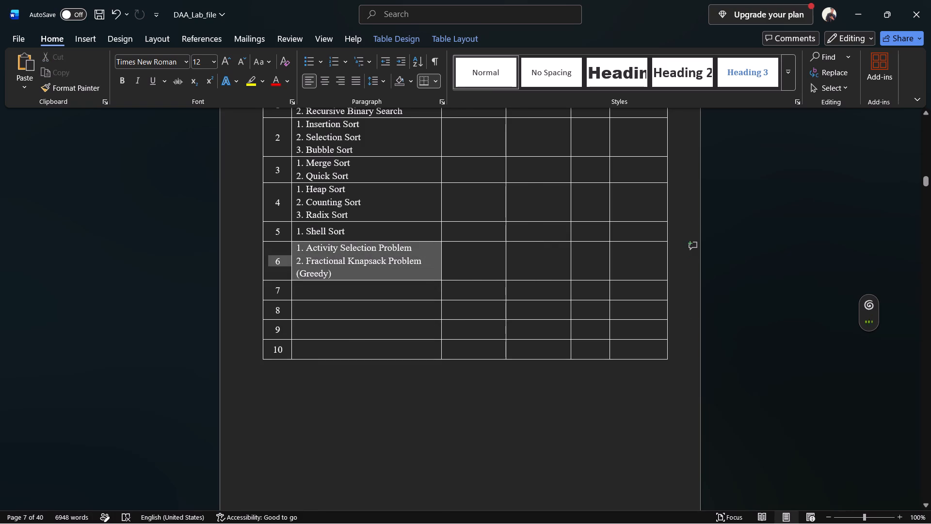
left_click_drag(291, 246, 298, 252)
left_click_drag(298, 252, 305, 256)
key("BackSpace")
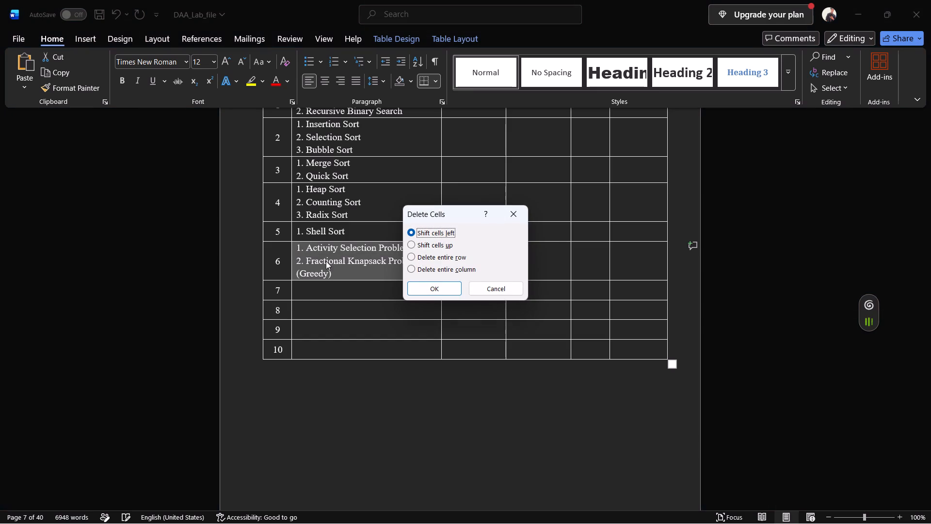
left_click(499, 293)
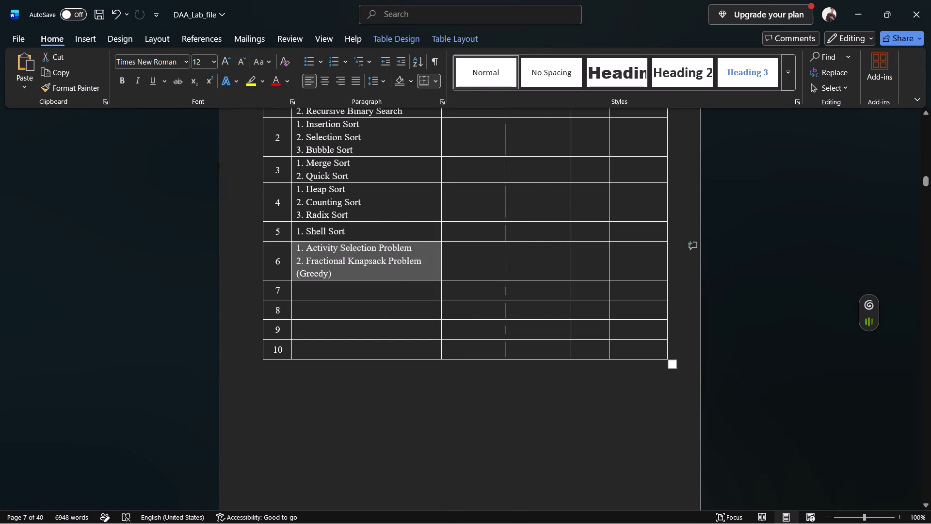
Clear the Lab Experiment text for experiment 6, keeping the cell itself.
left_click(350, 276)
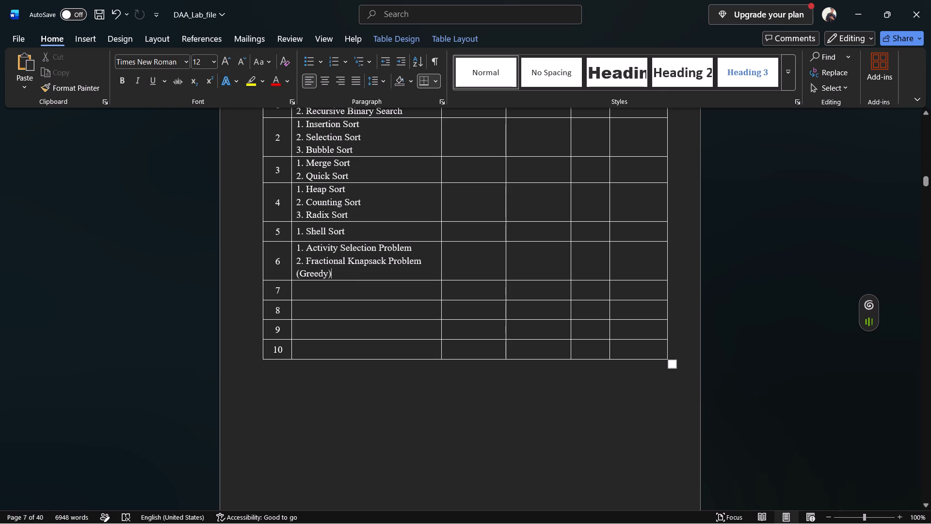
left_click_drag(346, 275, 297, 250)
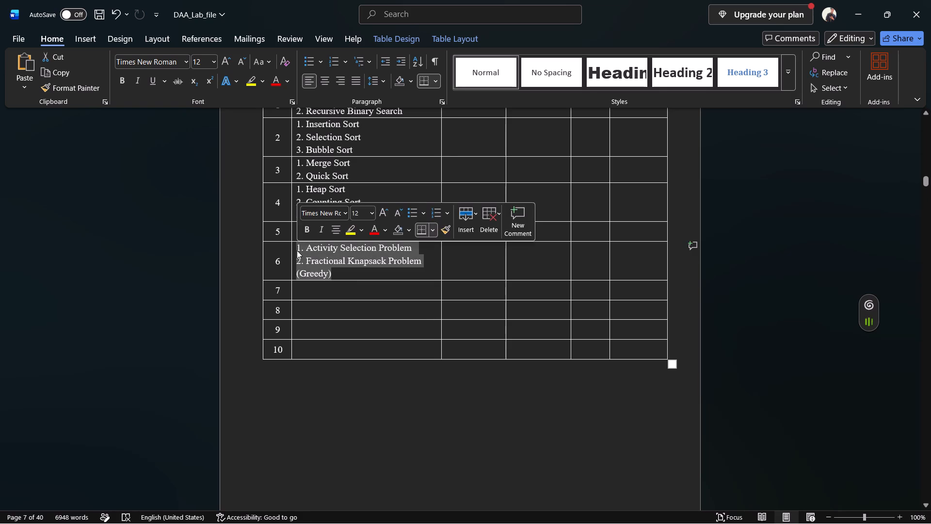
key("BackSpace")
Clear the Lab Experiment text for experiments 5 and 4, including the list numbers inside those cells.
left_click_drag(349, 233, 341, 233)
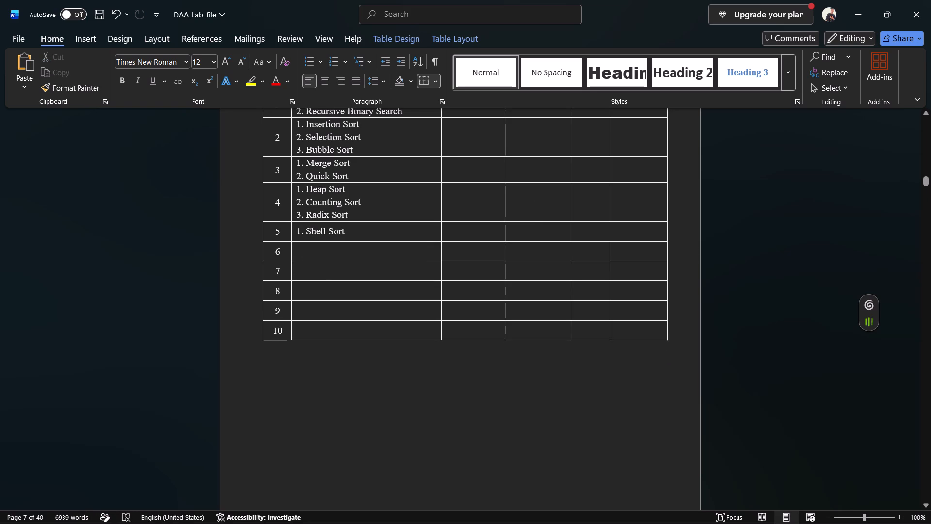
left_click_drag(341, 233, 358, 226)
left_click(358, 226)
left_click_drag(347, 227, 316, 229)
left_click_drag(316, 229, 307, 229)
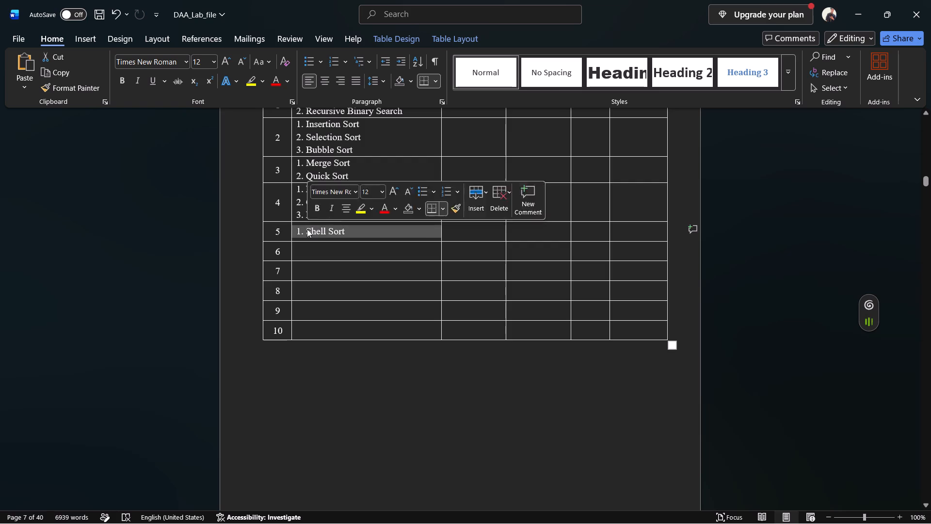
left_click(307, 229)
left_click_drag(298, 232, 353, 232)
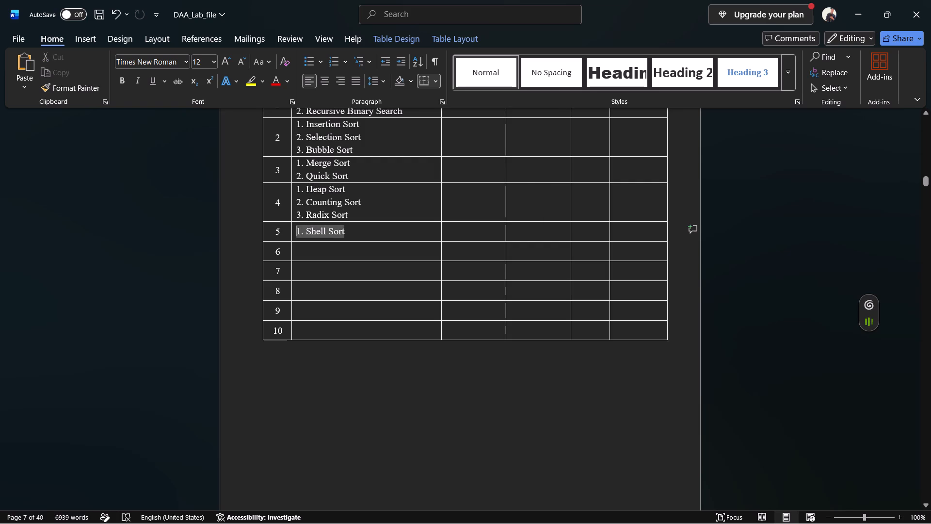
left_click_drag(353, 232, 351, 234)
key("BackSpace")
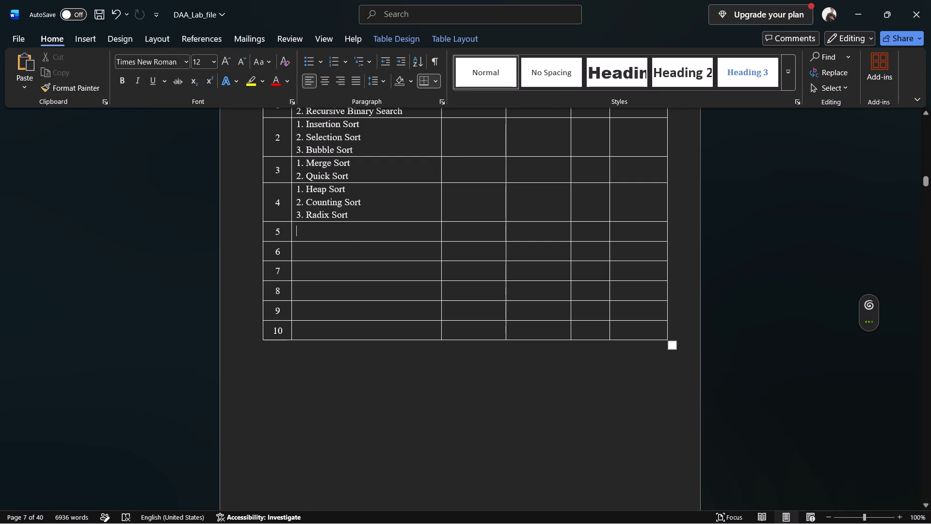
left_click_drag(354, 216, 296, 193)
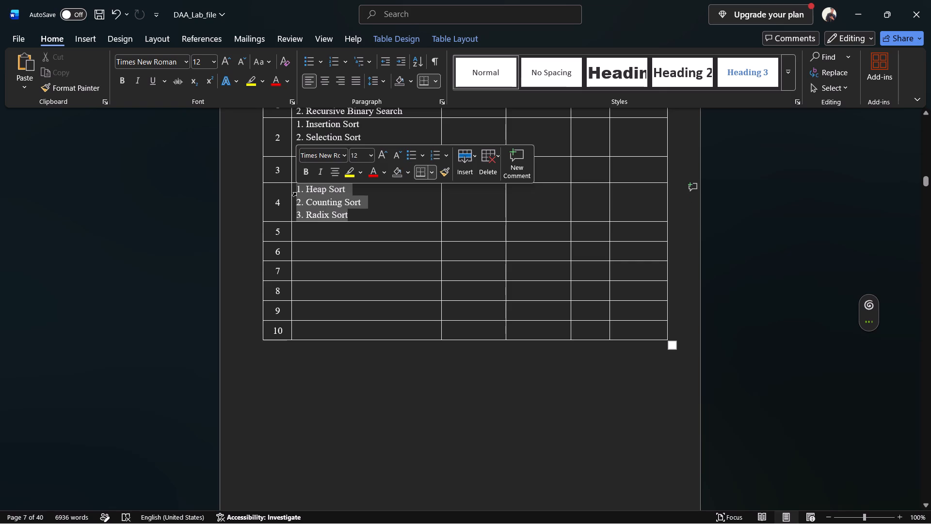
key("BackSpace")
Clear the Lab Experiment text for experiment 3, including the list numbers inside that cell.
left_click_drag(353, 173, 310, 167)
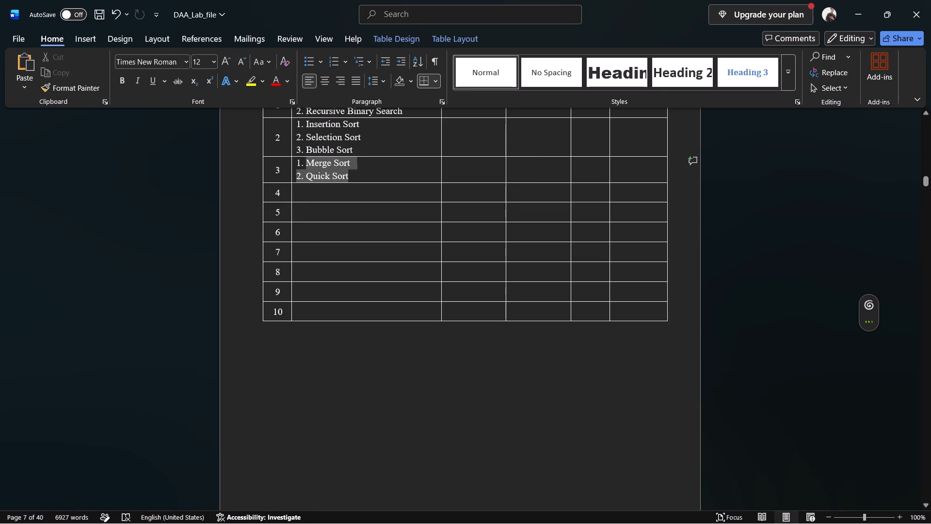
left_click_drag(310, 167, 301, 164)
left_click(301, 164)
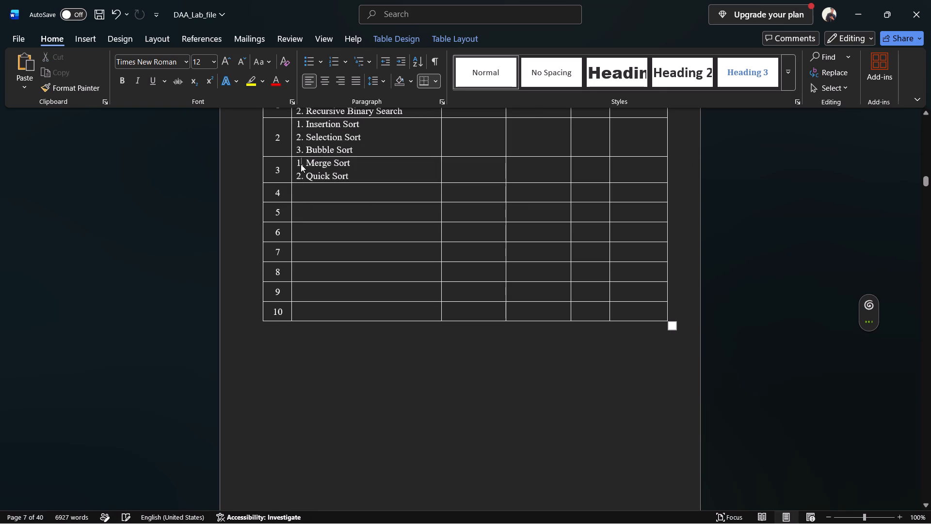
left_click_drag(297, 162, 353, 176)
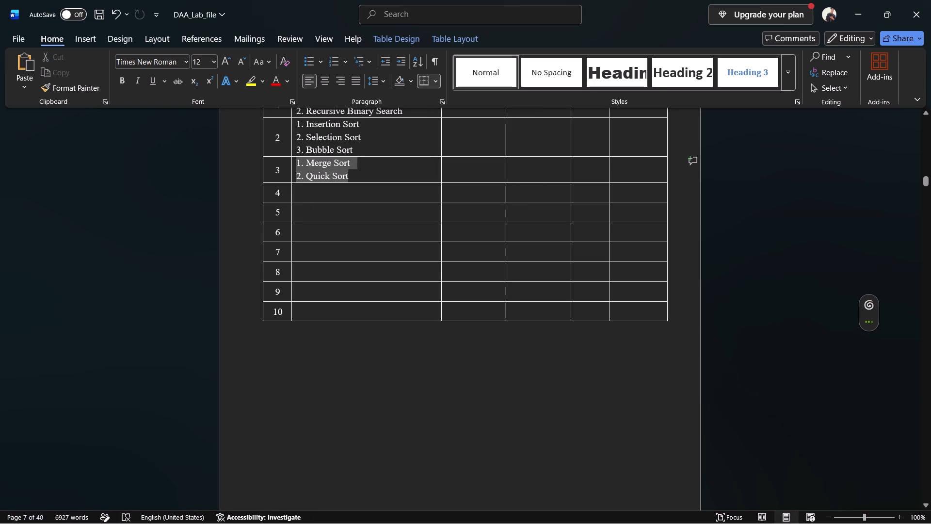
left_click_drag(353, 176, 353, 176)
key("BackSpace")
Clear the Lab Experiment text for experiments 2 and 1, including their inner list numbers and keeping the serial numbers.
scroll(375, 232, "up", 3)
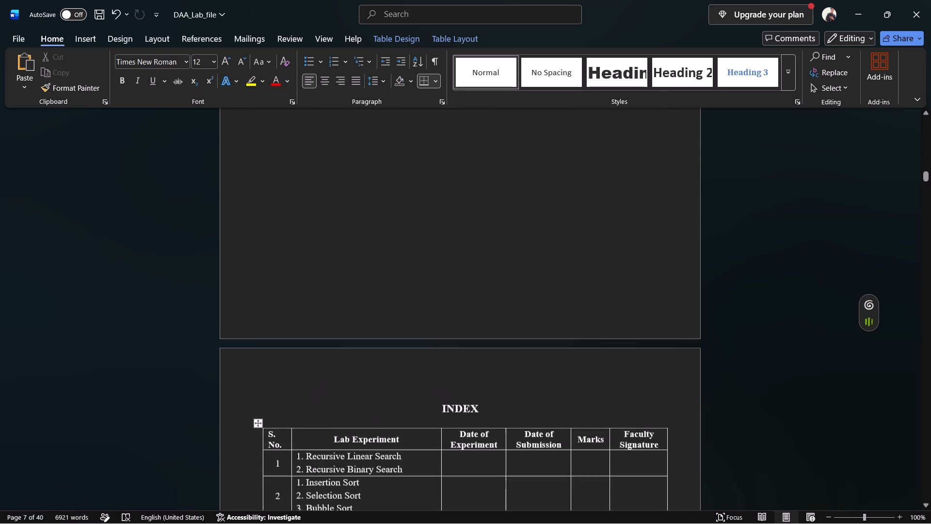
scroll(373, 334, "down", 2)
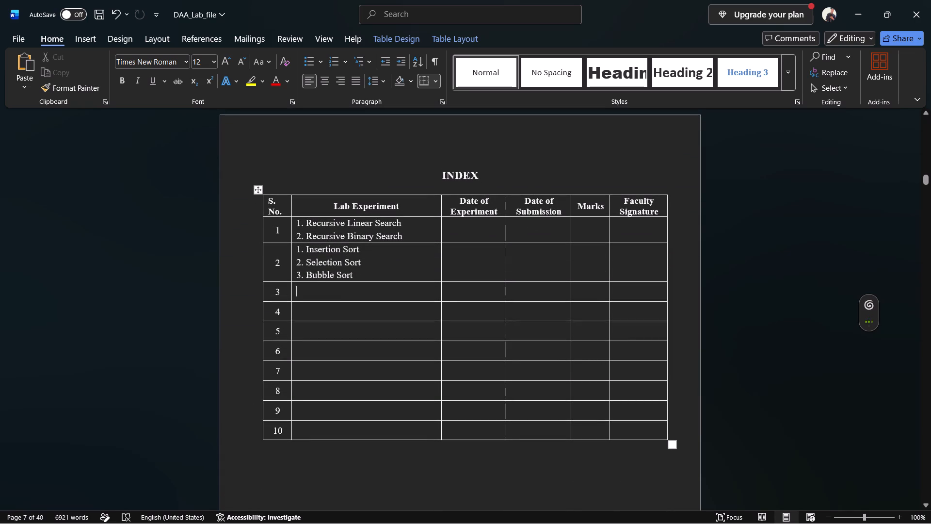
left_click_drag(354, 272, 296, 250)
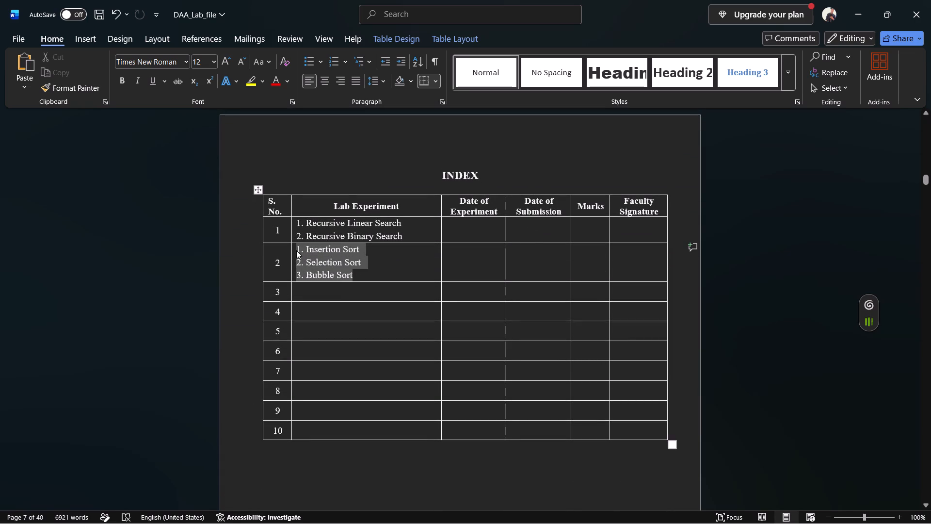
key("BackSpace")
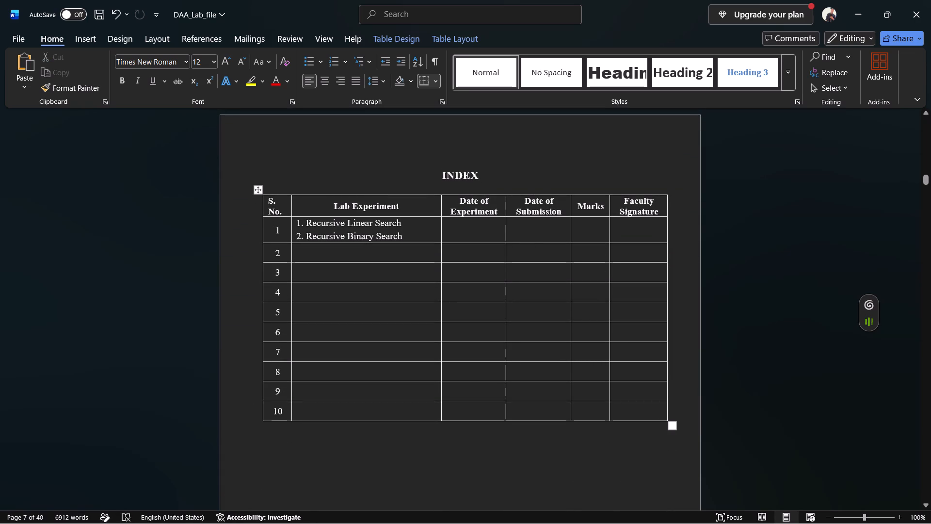
left_click_drag(409, 236, 304, 232)
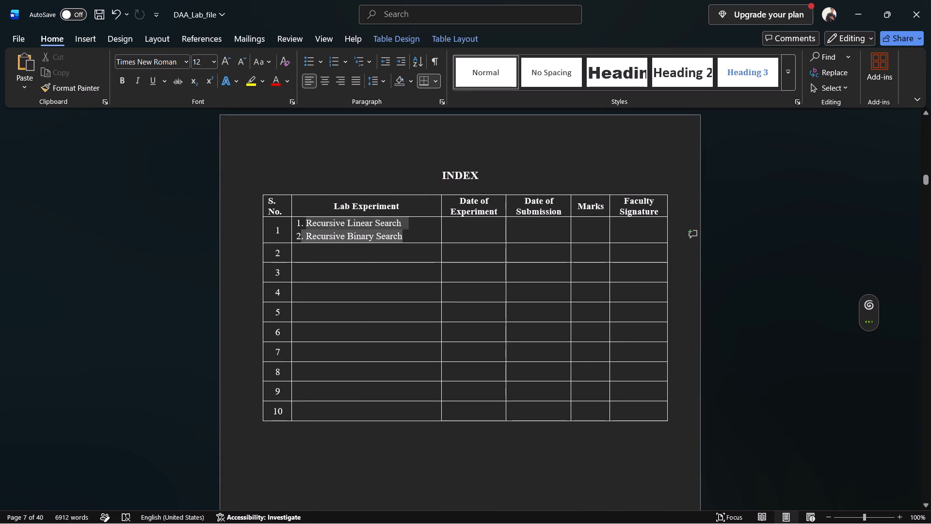
left_click_drag(304, 232, 304, 236)
key("Right")
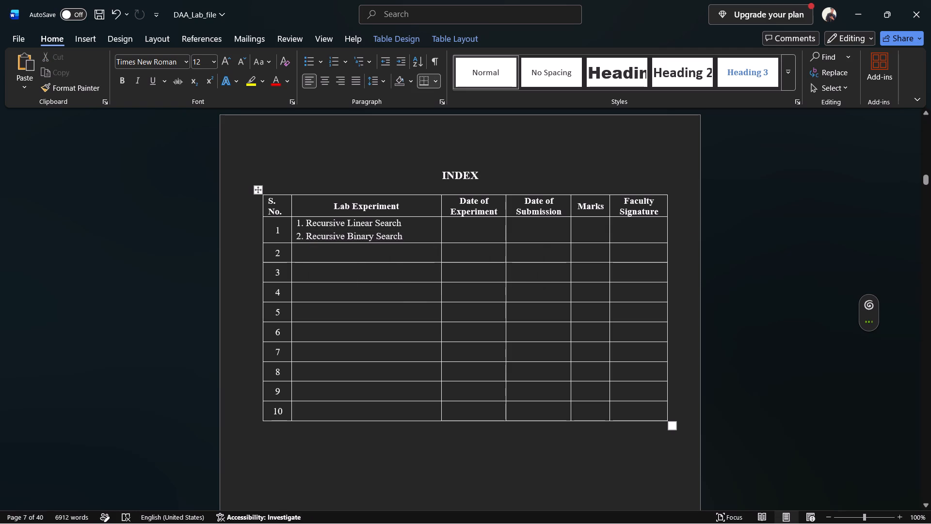
key("ctrl+shift+Up")
key("BackSpace")
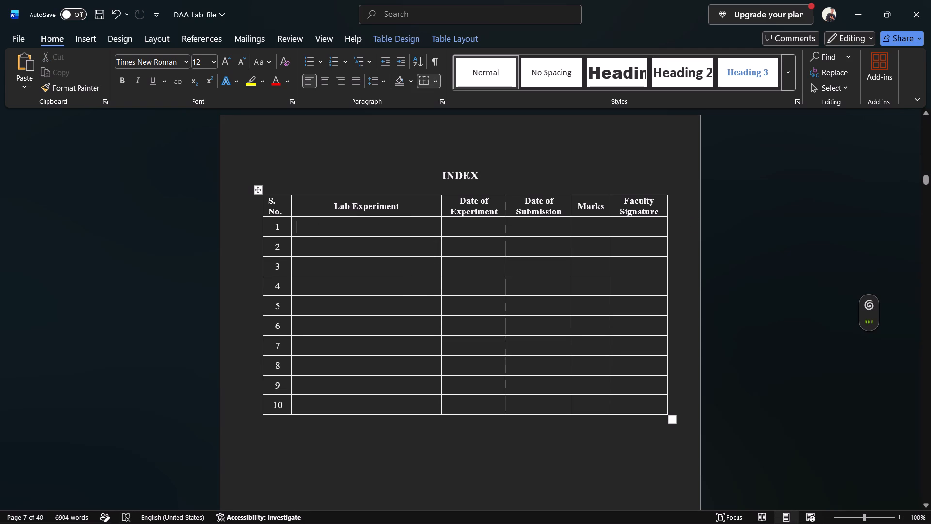
Enlarge the emptied INDEX table proportionally so its rows stretch to the bottom of the page and it becomes slightly wider.
left_click_drag(674, 419, 678, 443)
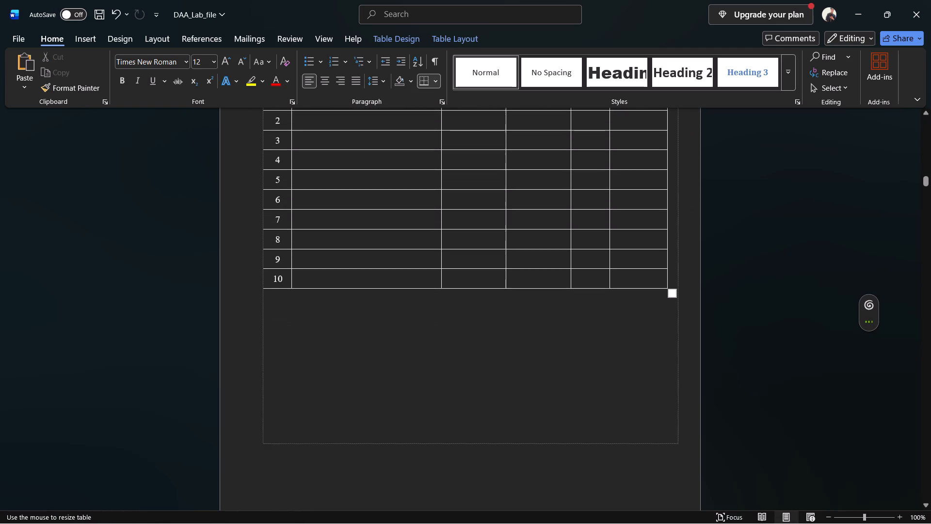
left_click_drag(678, 443, 671, 471)
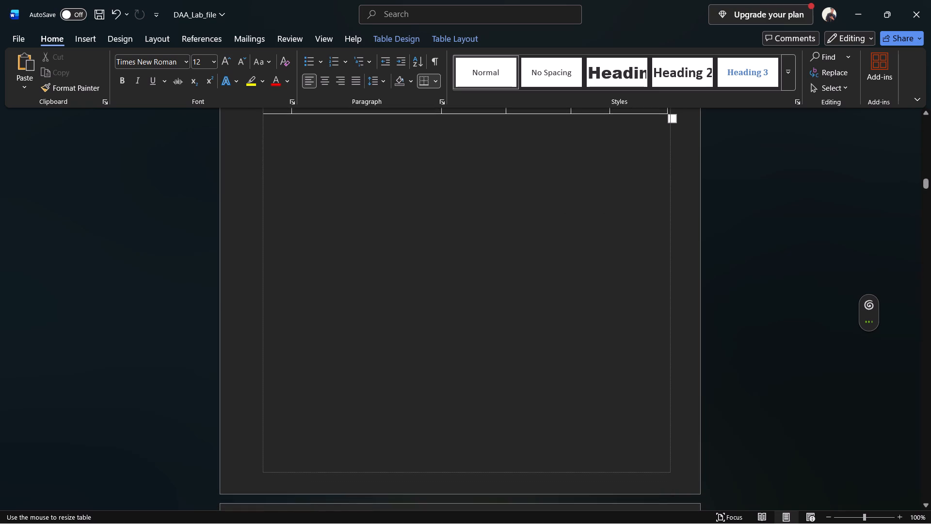
left_click_drag(671, 471, 681, 480)
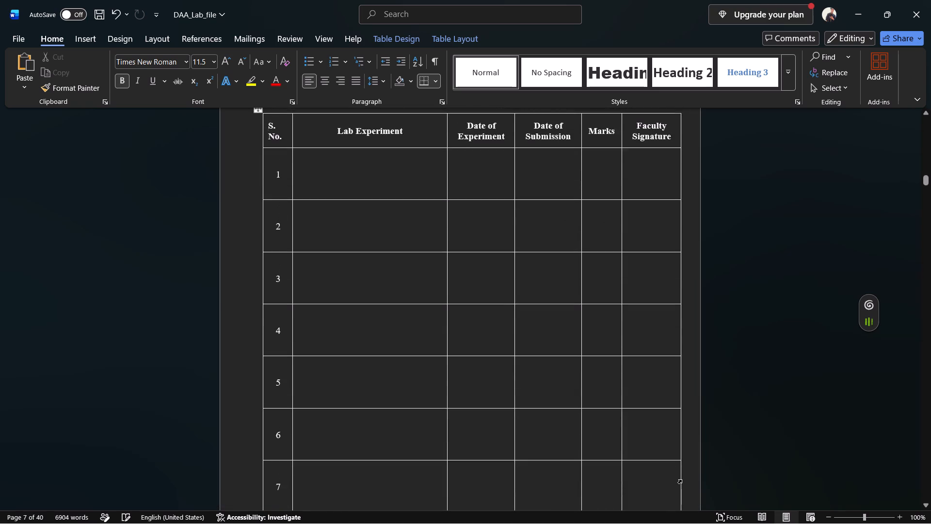
Delete the blank page and empty lines between the INDEX table and the Lab 1: Recursive Linear Search title.
scroll(681, 480, "down", 3)
scroll(398, 449, "down", 2)
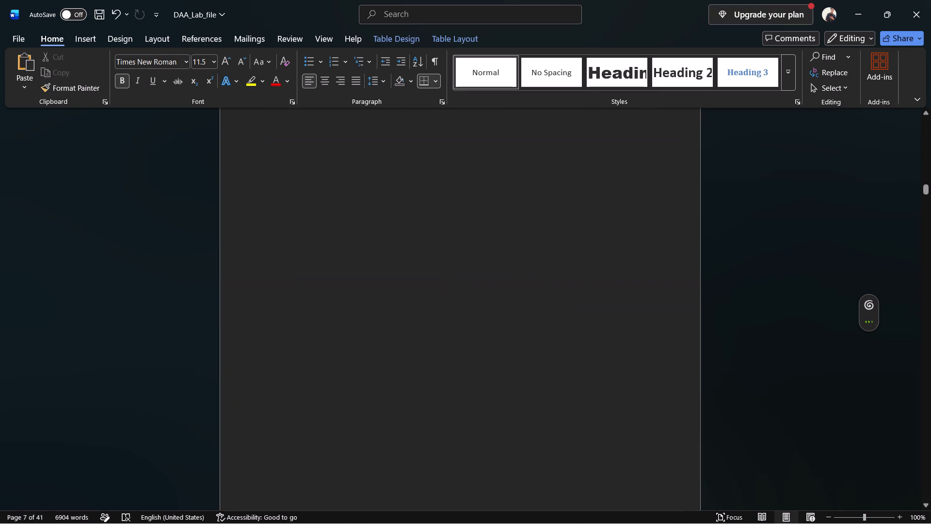
scroll(398, 449, "down", 2)
right_click(398, 449)
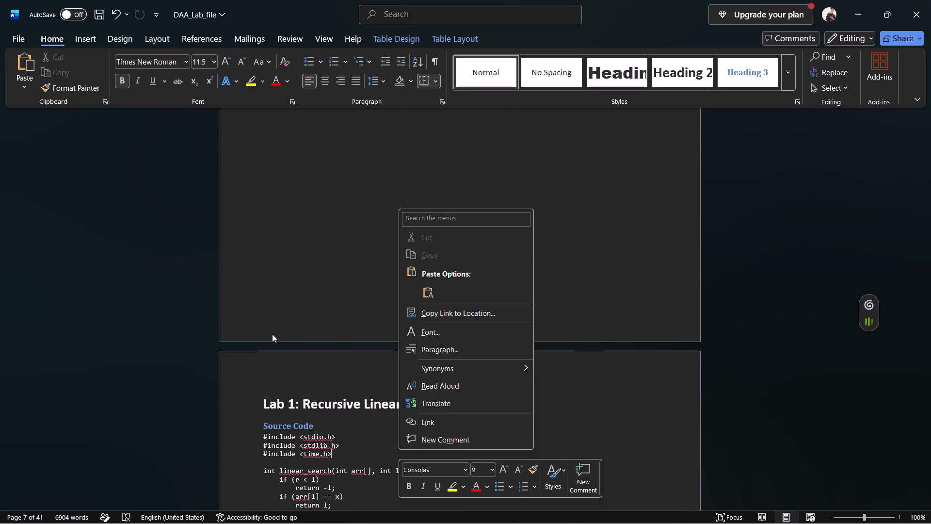
left_click(272, 334)
left_click(271, 318)
key("BackSpace")
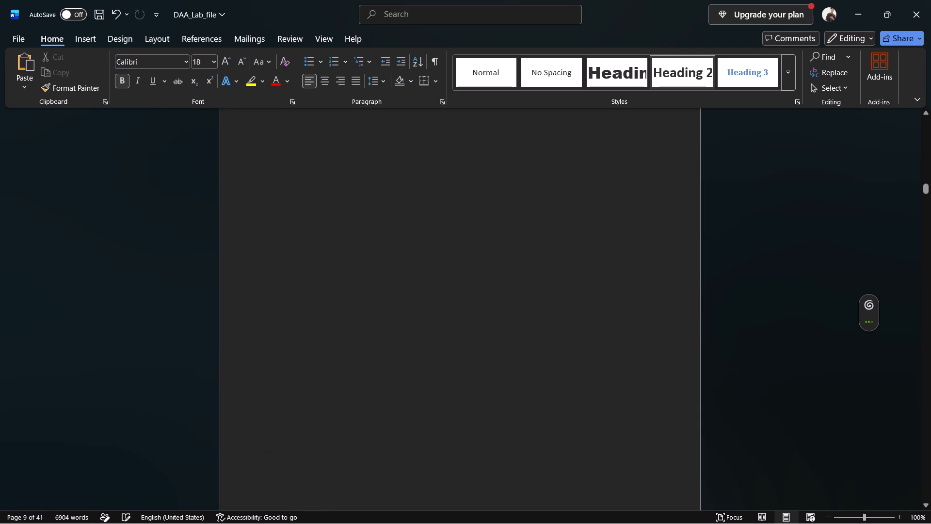
scroll(271, 318, "up", 1)
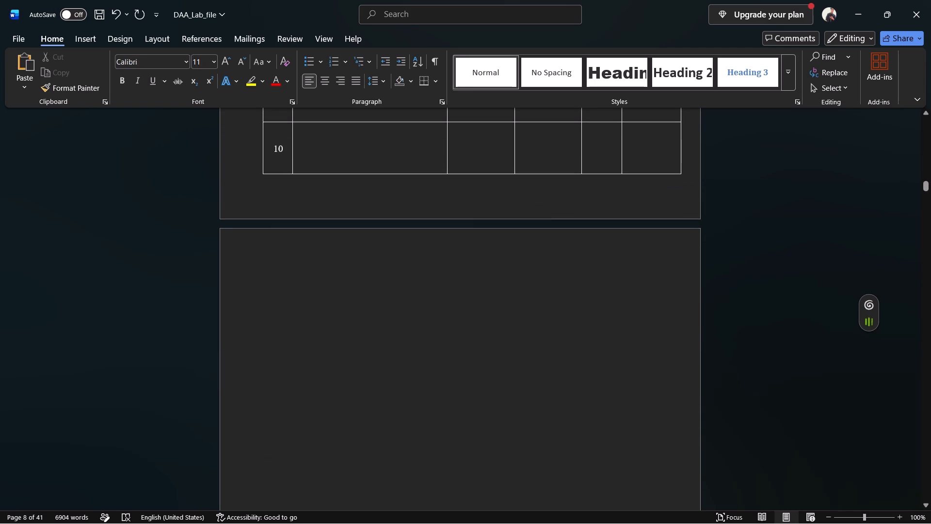
key("BackSpace")
key("BackSpace")
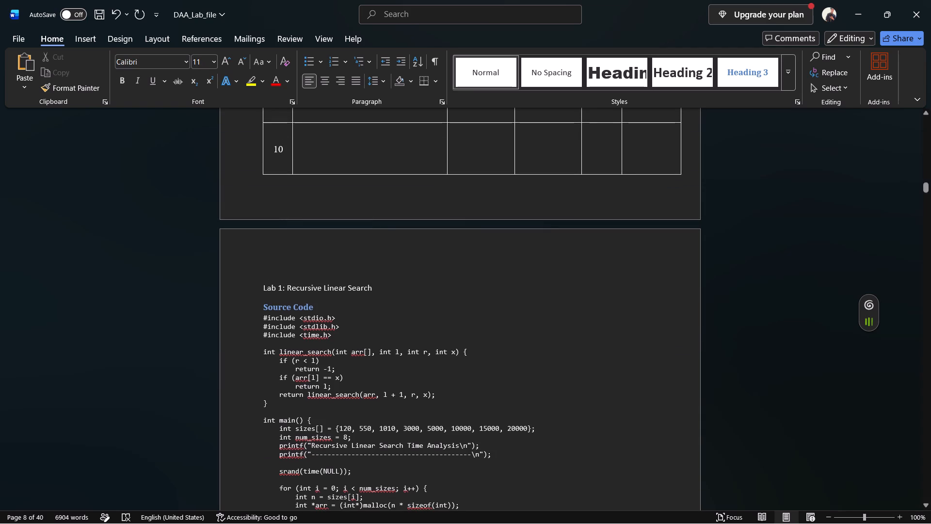
key("BackSpace")
Insert one empty line above the Lab 1: Recursive Linear Search title and check the following page layout.
key("Down")
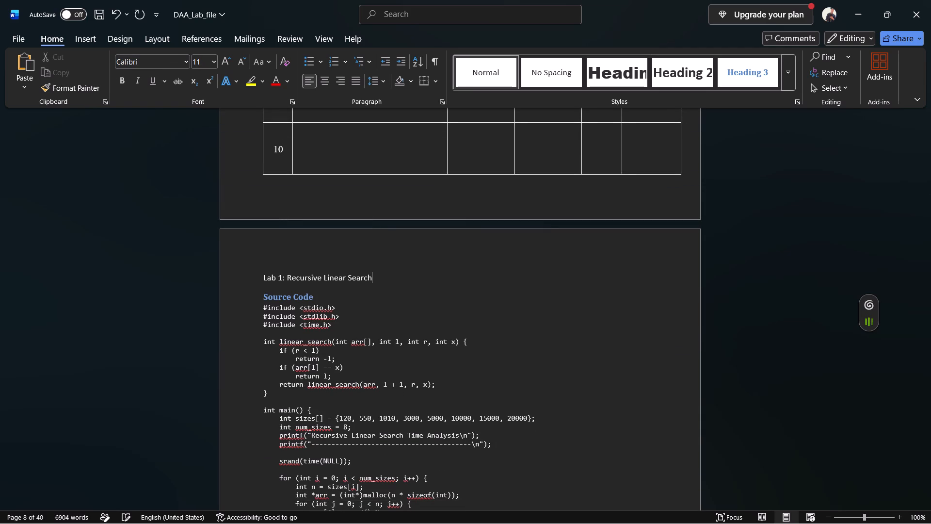
key("ctrl+shift+Up")
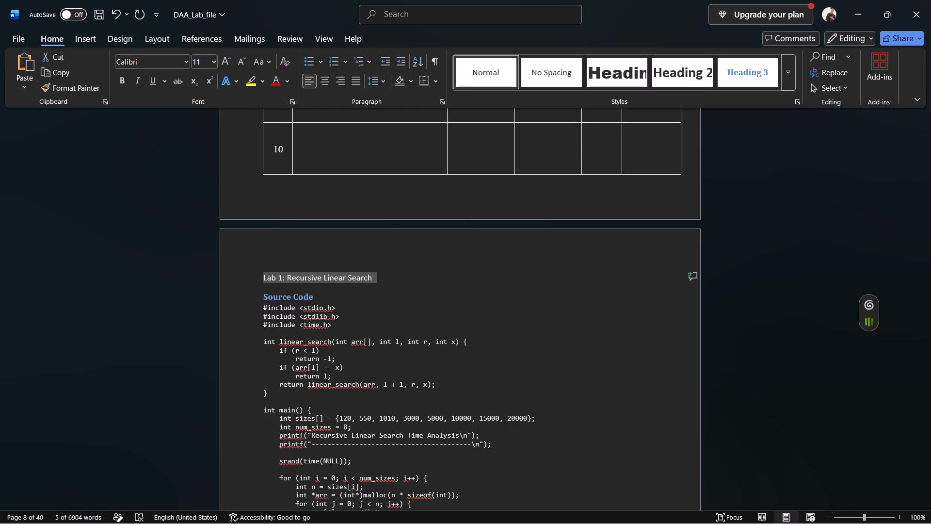
scroll(319, 400, "down", 3)
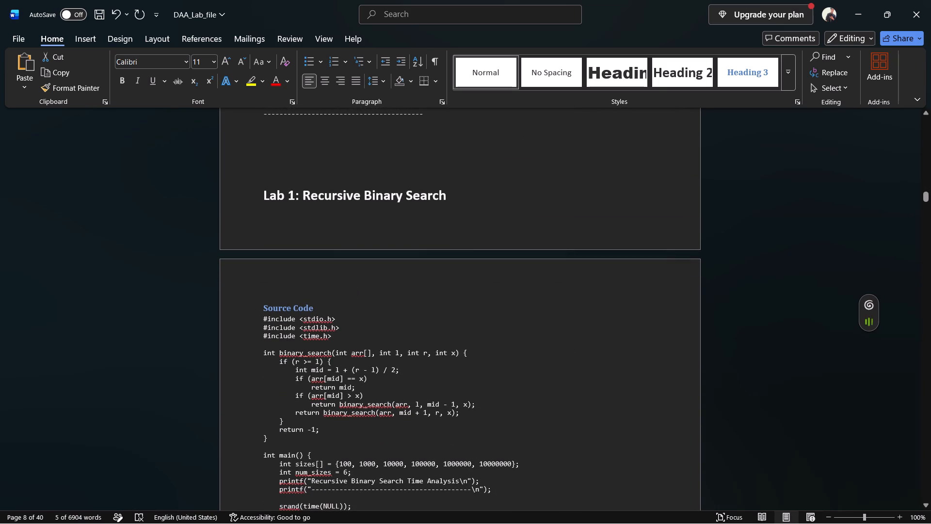
scroll(313, 291, "up", 2)
key("Left")
key("Return")
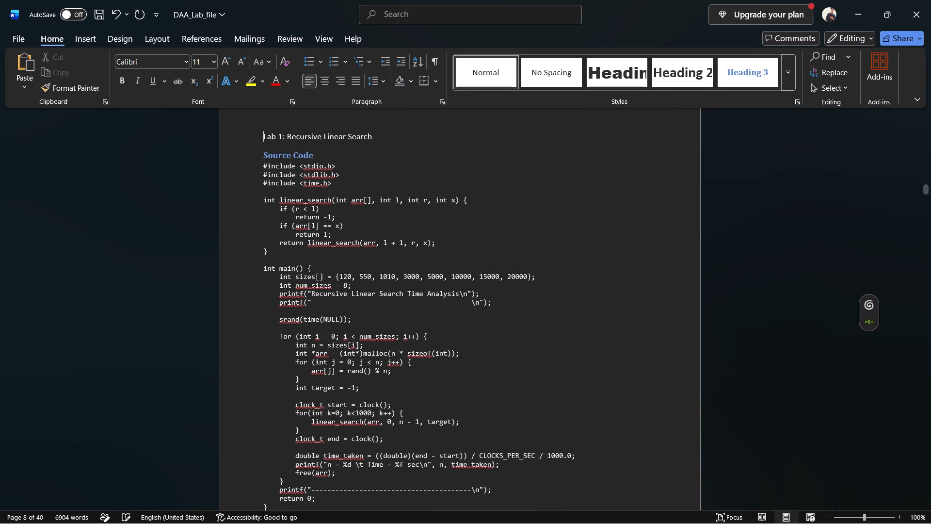
scroll(313, 291, "down", 2)
scroll(313, 291, "up", 1)
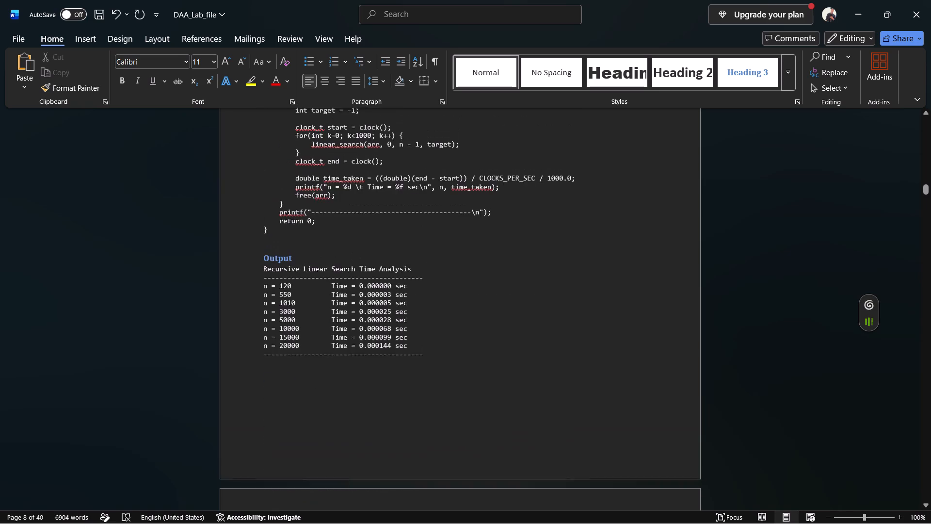
Make the Lab 1: Recursive Linear Search title bold.
scroll(313, 291, "up", 1)
key("ctrl+shift+Down")
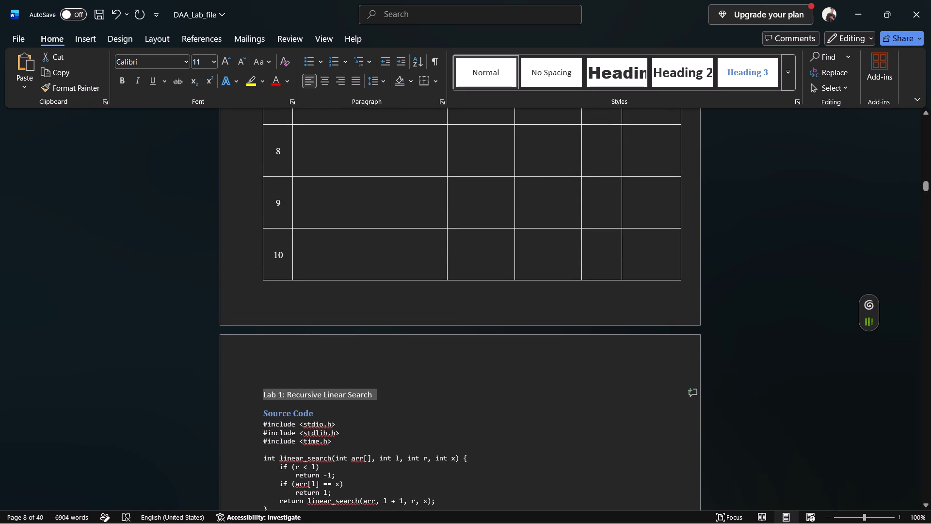
key("ctrl+b")
Increase the Lab 1: Recursive Linear Search title to font size 18, matching the Lab 1: Recursive Binary Search heading.
scroll(313, 291, "down", 2)
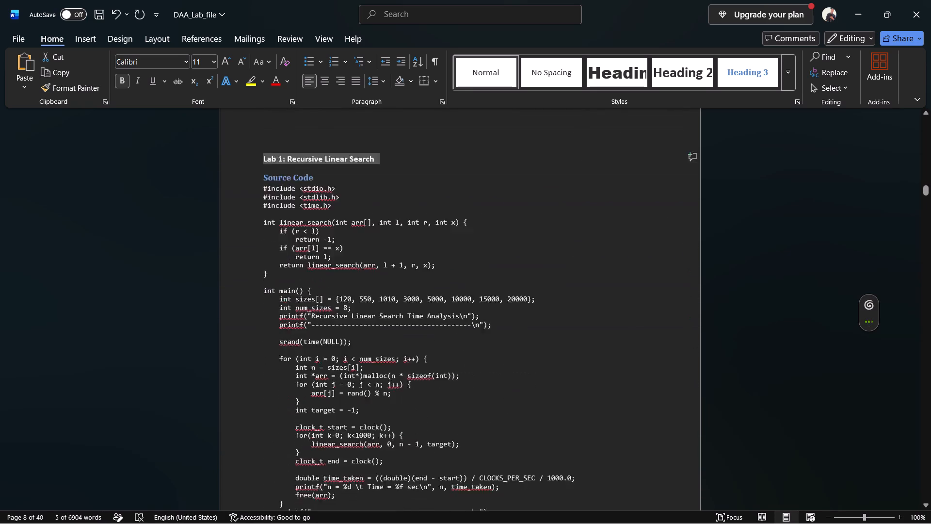
scroll(313, 291, "down", 1)
right_click(313, 291)
left_click(291, 281)
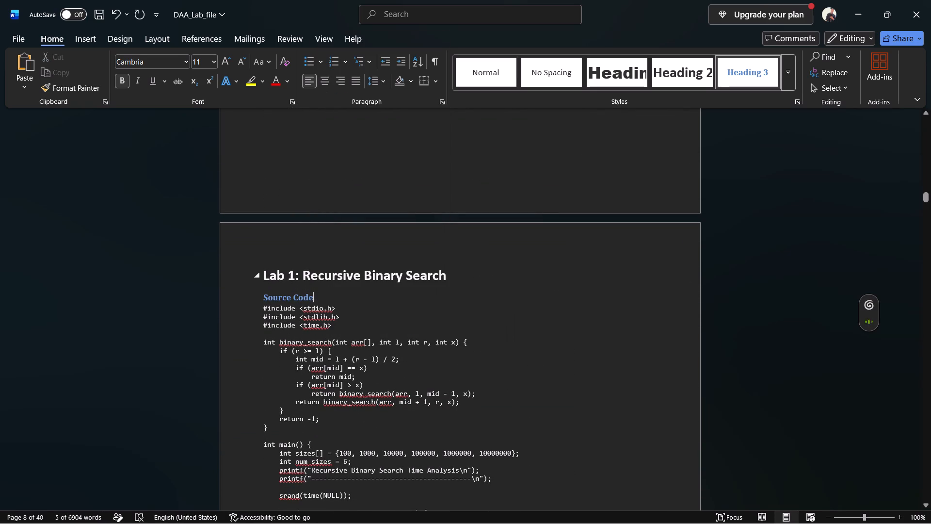
left_click(289, 273)
scroll(289, 273, "up", 1)
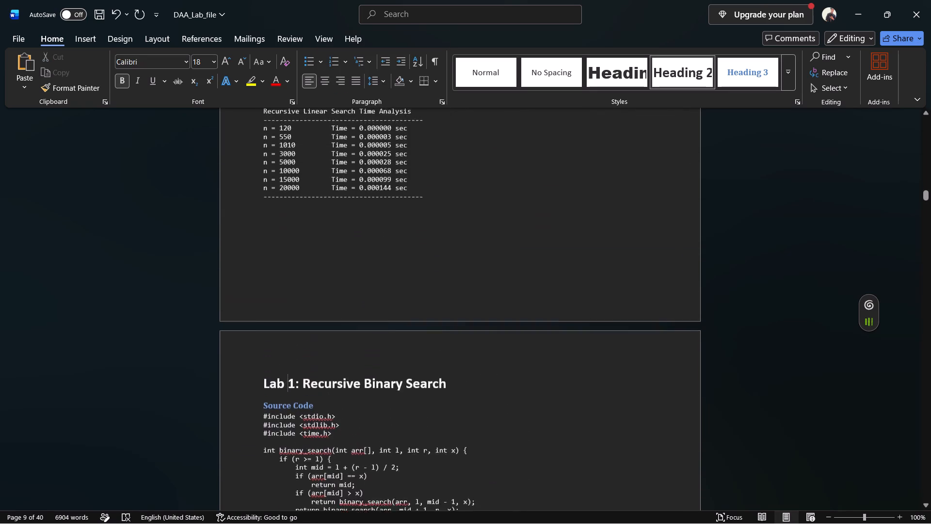
scroll(289, 273, "up", 3)
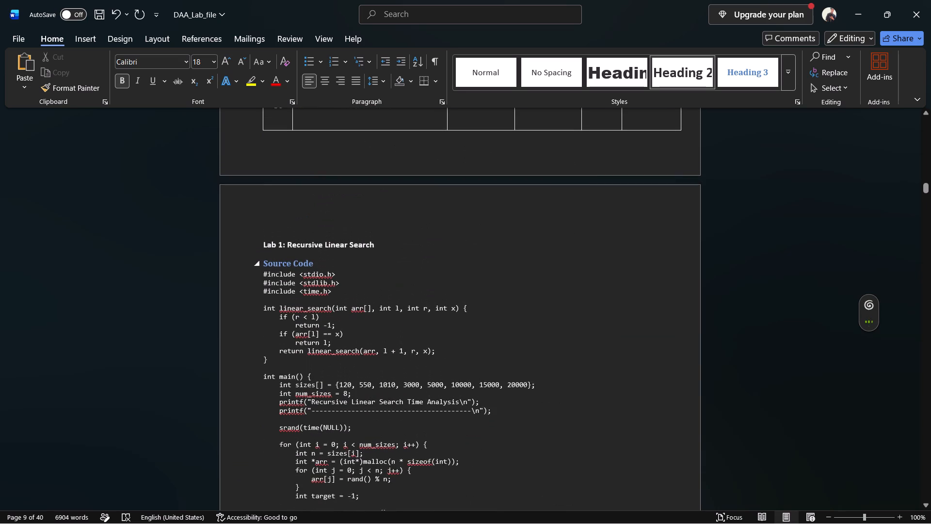
left_click(293, 250)
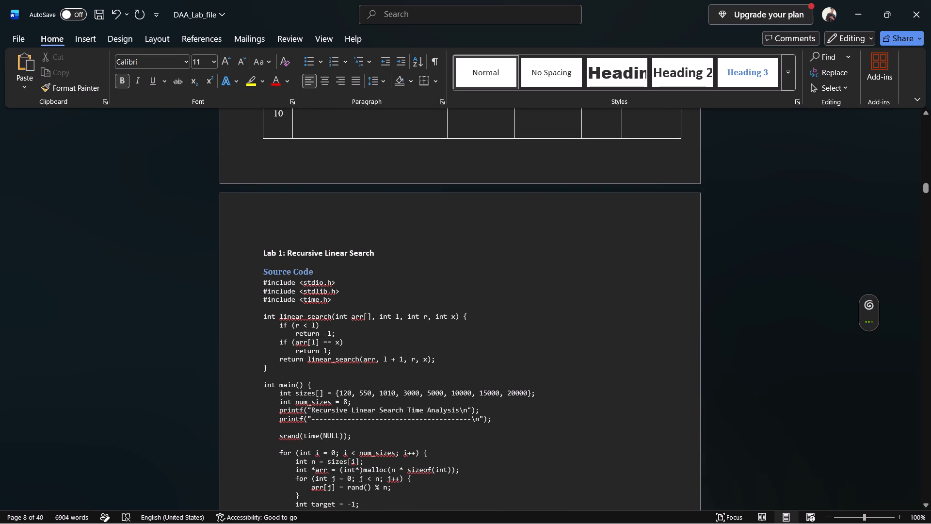
key("ctrl+Left")
key("ctrl+Left")
key("ctrl+Left")
key("ctrl+Left")
key("ctrl+shift+Down")
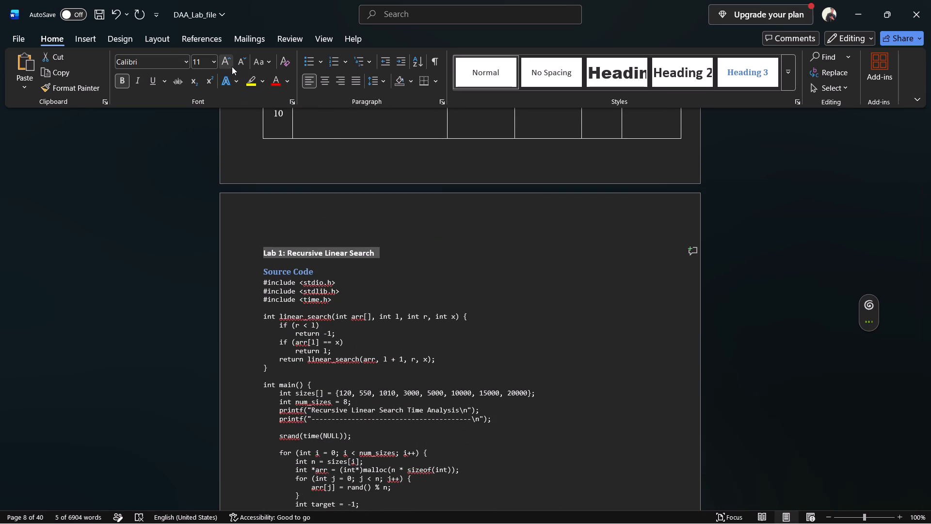
left_click(232, 66)
double_click(232, 66)
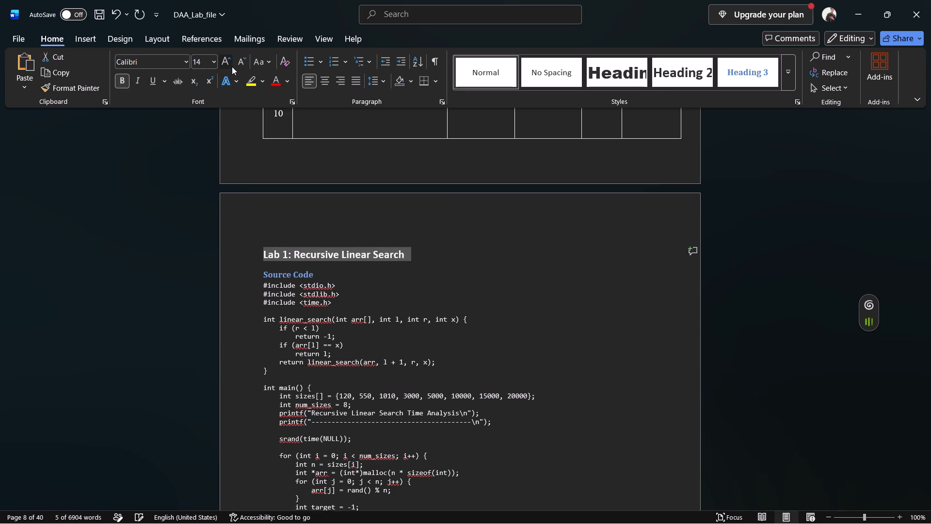
left_click(232, 66)
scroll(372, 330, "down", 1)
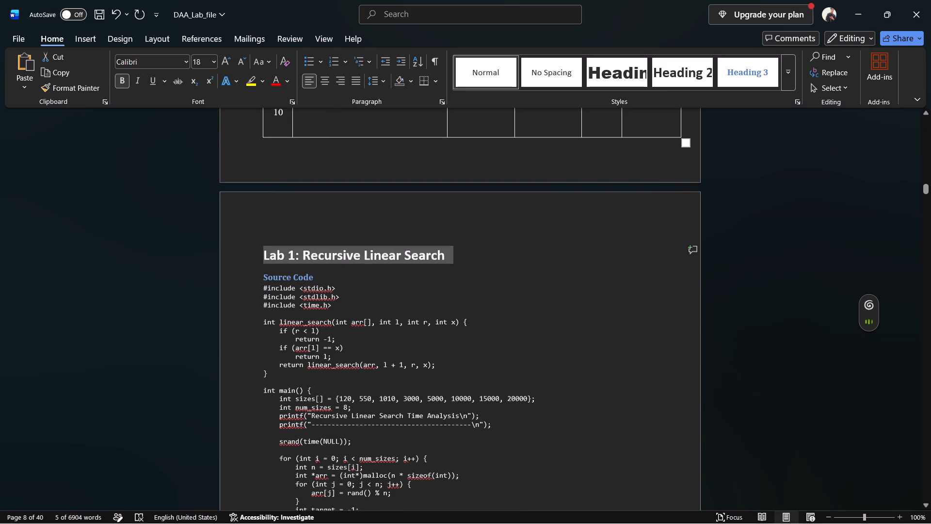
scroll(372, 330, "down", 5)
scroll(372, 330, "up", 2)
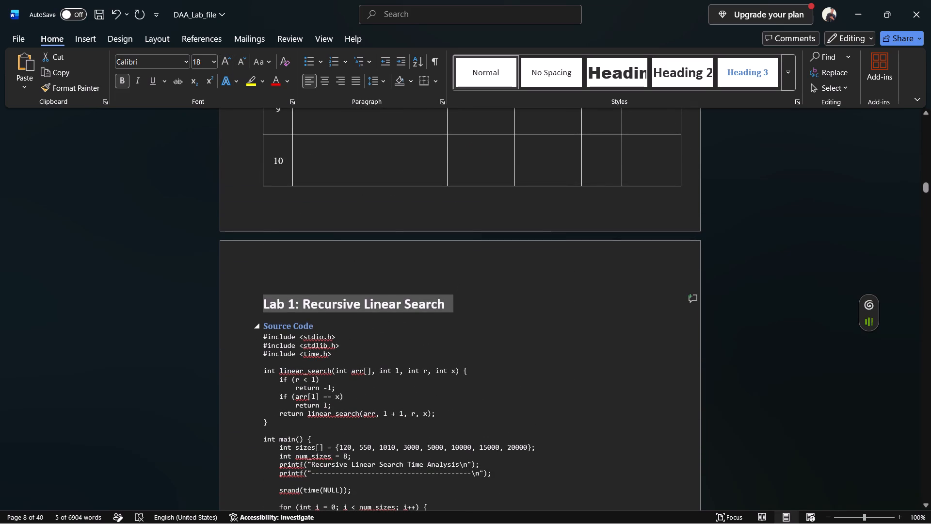
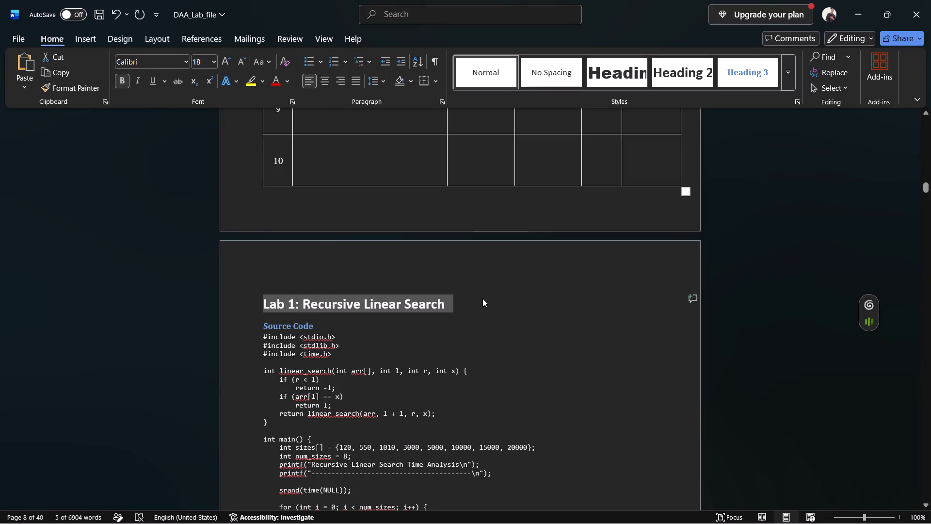
Move the INDEX table up and slightly left on its page so it sits above the INDEX title.
left_click(508, 325)
scroll(508, 325, "up", 3)
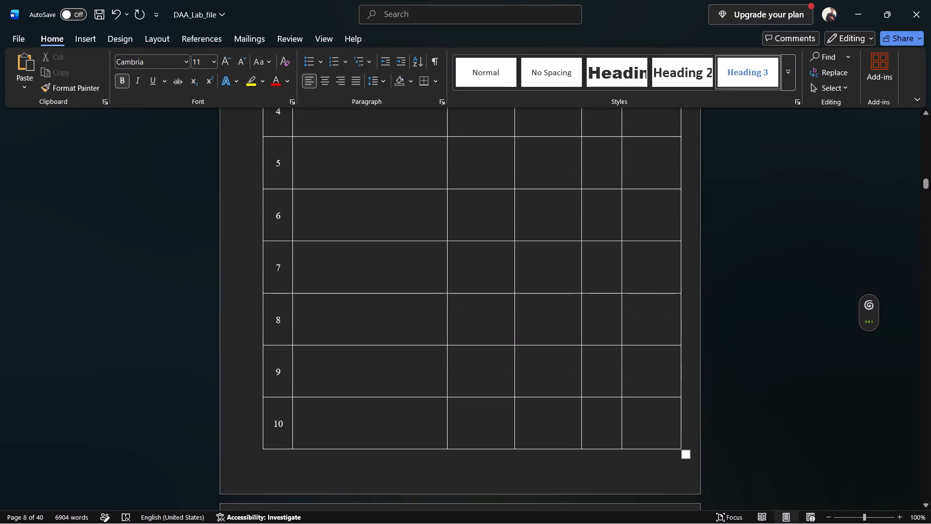
scroll(508, 325, "up", 2)
scroll(508, 325, "down", 1)
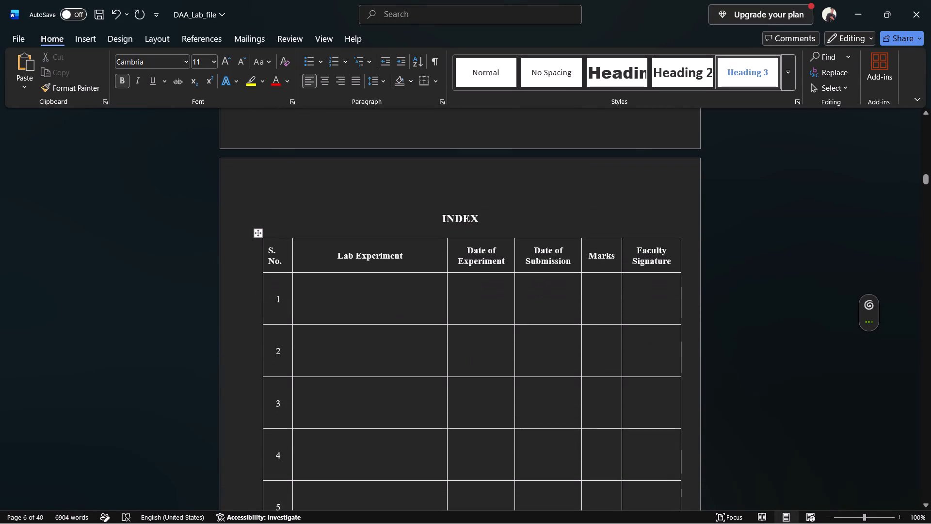
left_click_drag(257, 232, 235, 207)
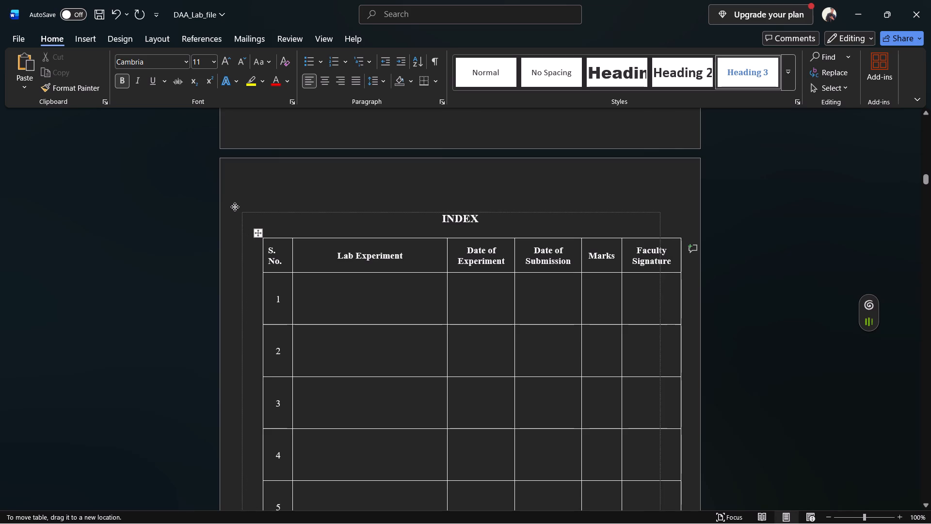
left_click_drag(235, 207, 241, 205)
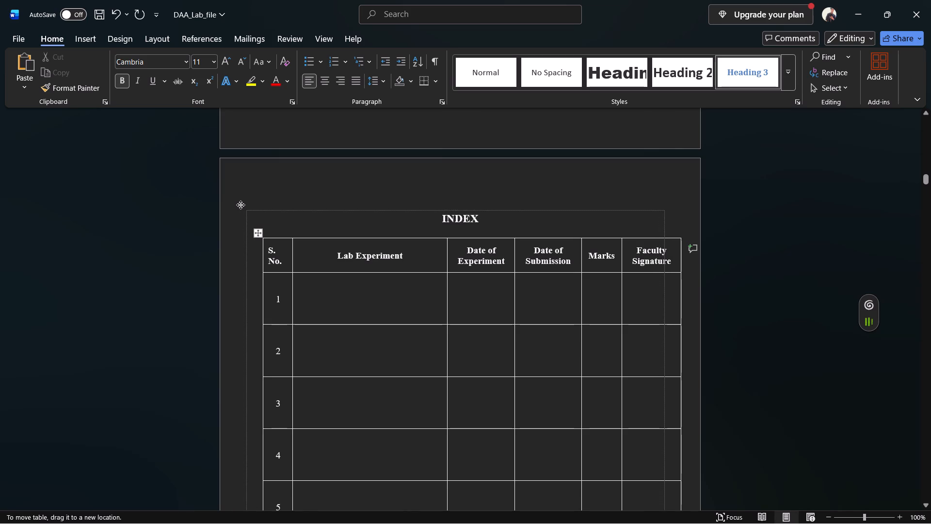
left_click_drag(241, 205, 241, 204)
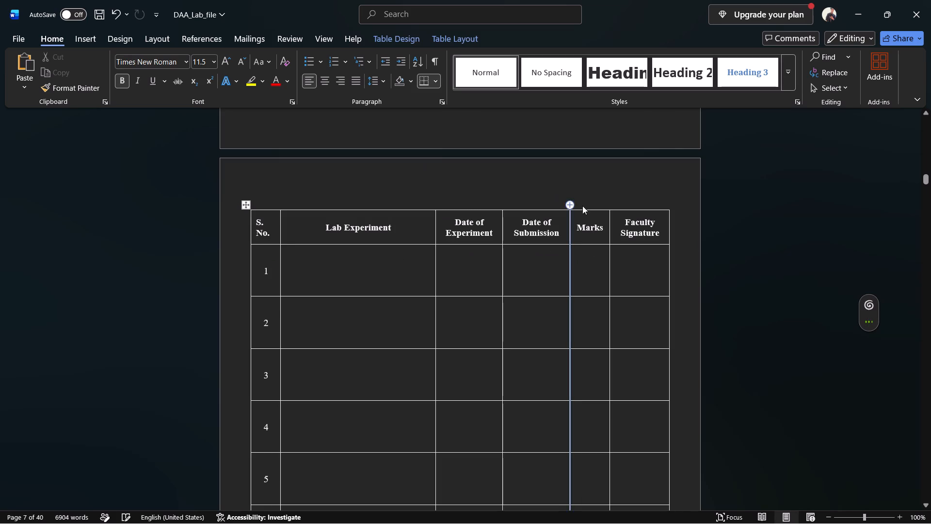
left_click(774, 252)
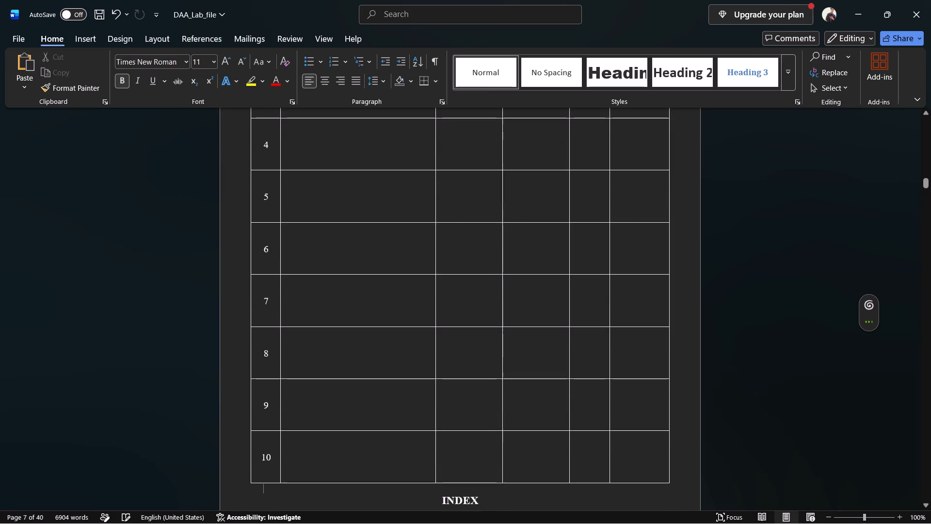
Copy the INDEX title that sits below the table and delete it from there.
scroll(774, 252, "down", 2)
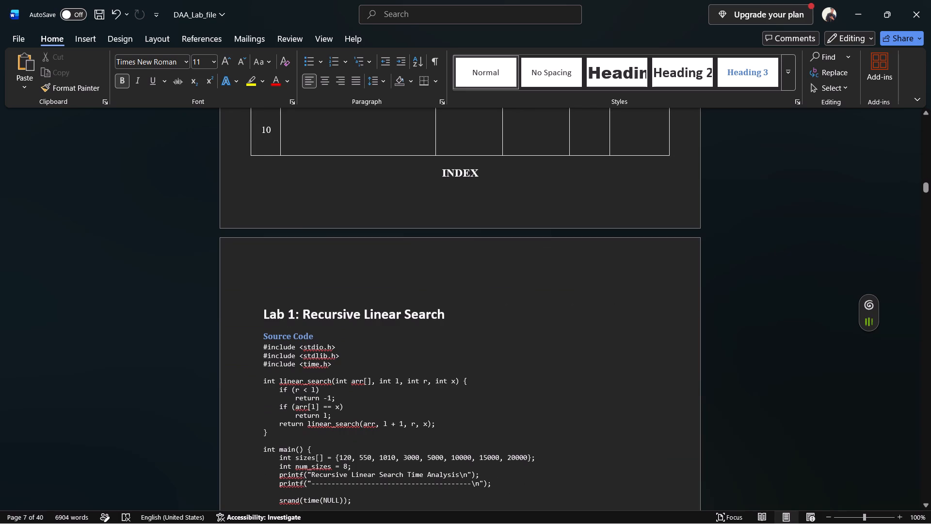
scroll(727, 291, "up", 2)
scroll(657, 348, "down", 3)
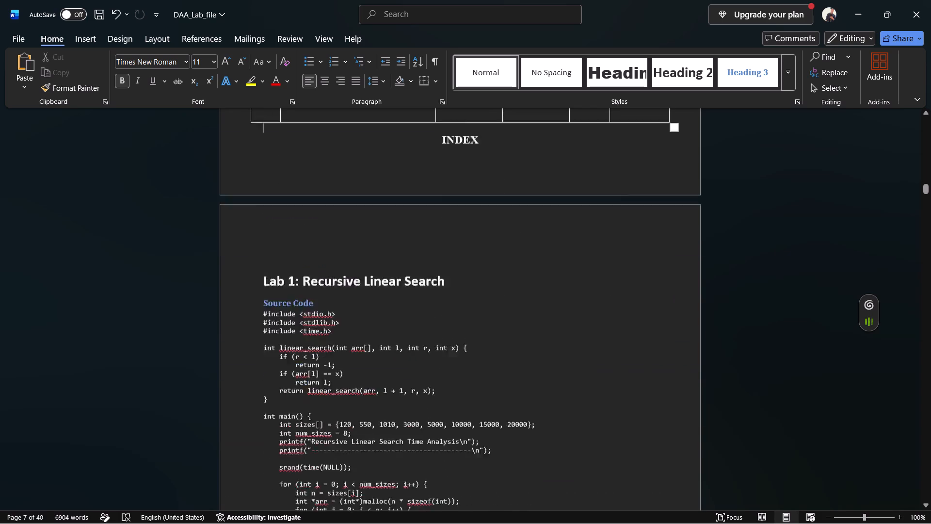
scroll(545, 346, "up", 8)
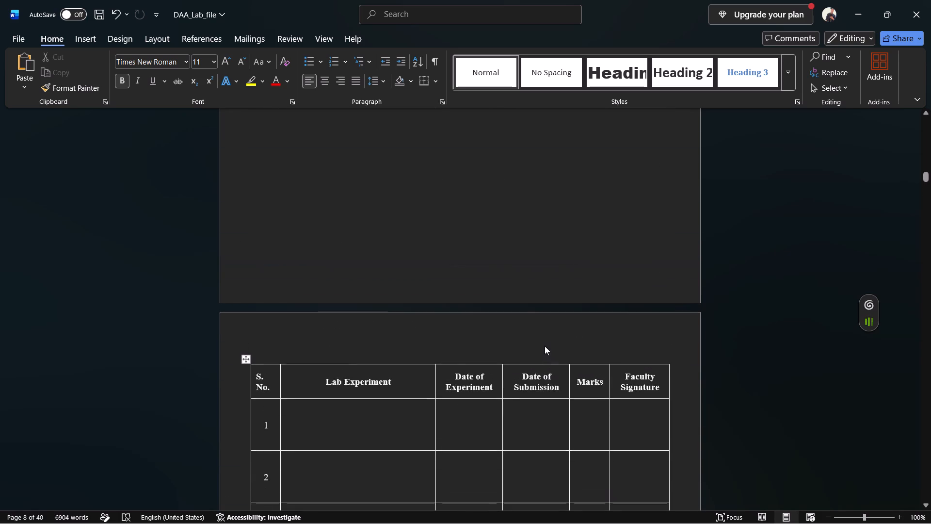
scroll(545, 346, "up", 3)
scroll(545, 346, "down", 12)
scroll(517, 420, "down", 1)
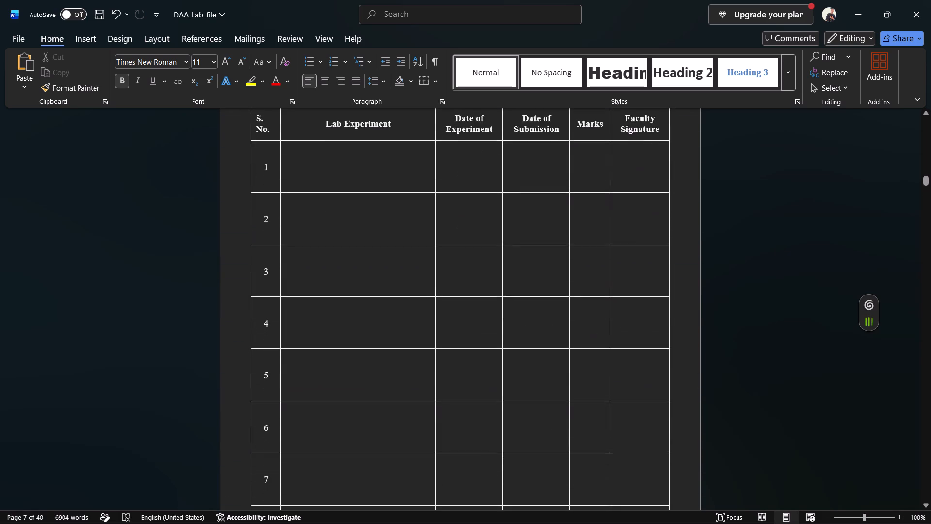
scroll(517, 420, "down", 1)
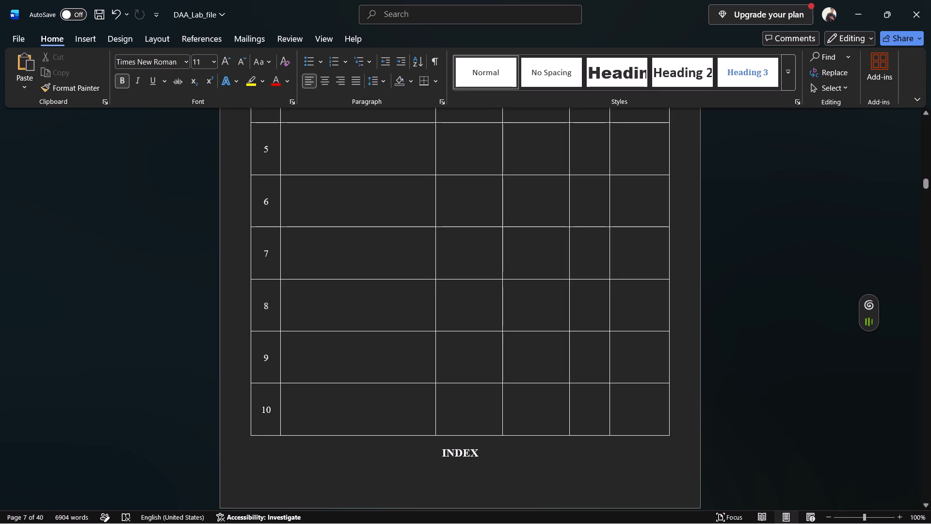
left_click_drag(480, 458, 441, 454)
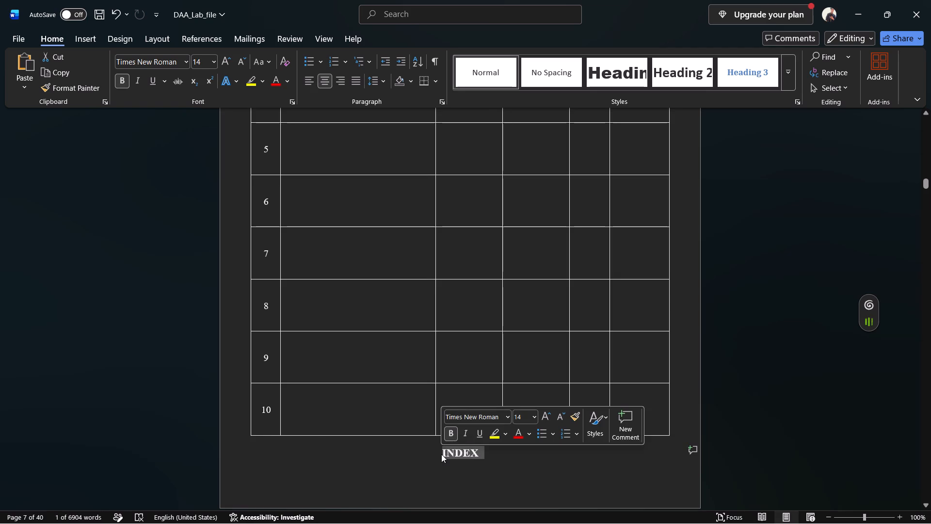
key("ctrl+c")
key("BackSpace")
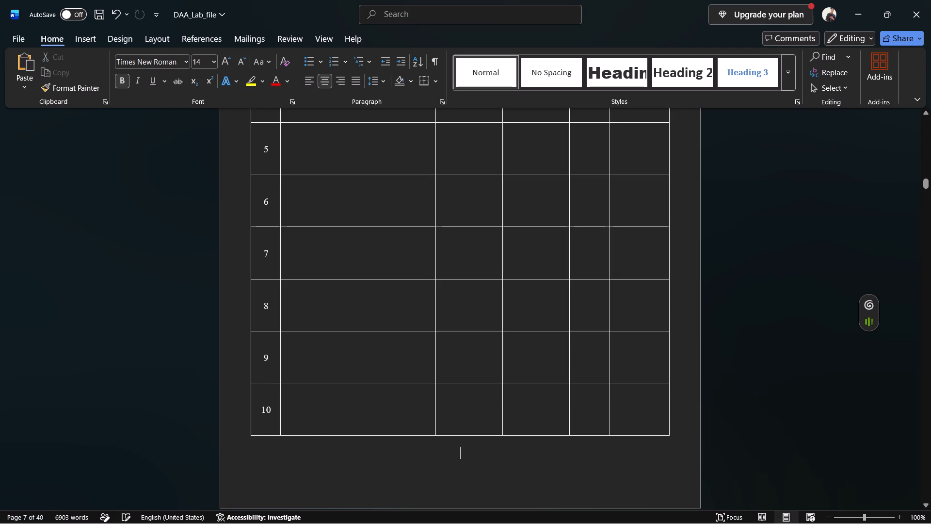
Delete the empty lines between the INDEX table and the Lab 1: Recursive Linear Search title.
scroll(497, 447, "up", 5)
left_click(434, 361)
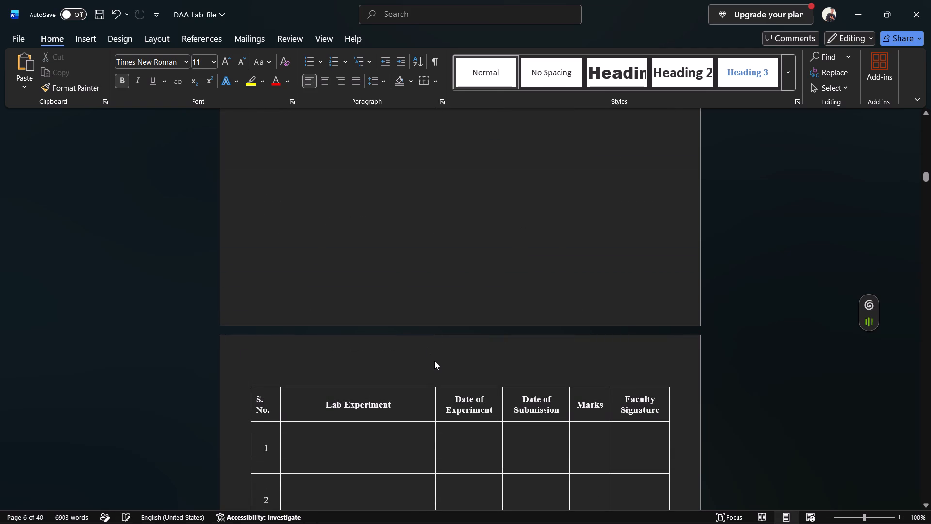
left_click(439, 365)
left_click(439, 365)
scroll(439, 365, "up", 1)
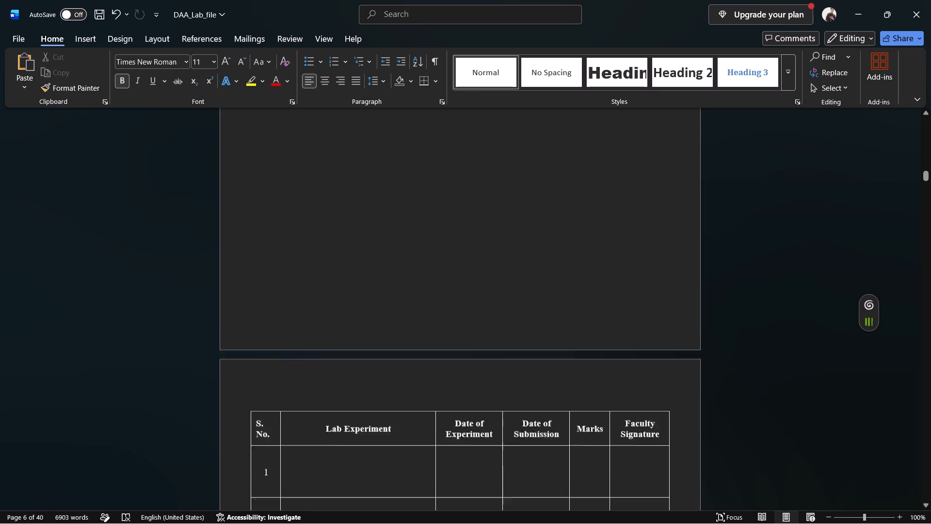
scroll(439, 365, "up", 2)
scroll(439, 365, "down", 6)
scroll(439, 365, "up", 1)
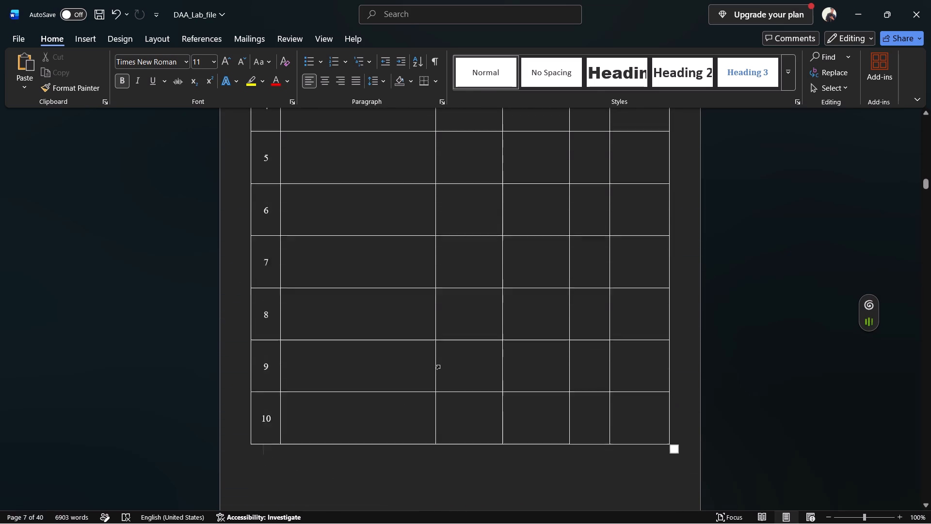
key("Delete")
key("Delete")
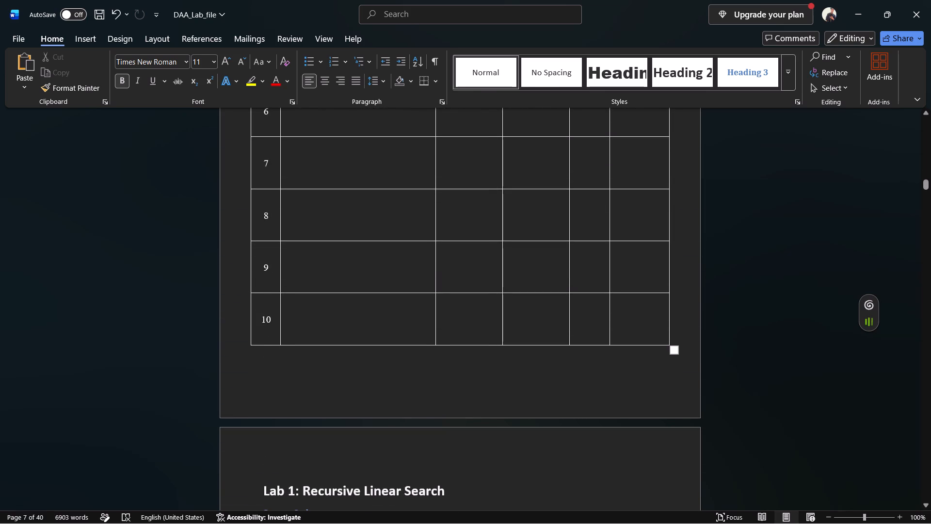
key("Delete")
key("Delete")
key("Delete")
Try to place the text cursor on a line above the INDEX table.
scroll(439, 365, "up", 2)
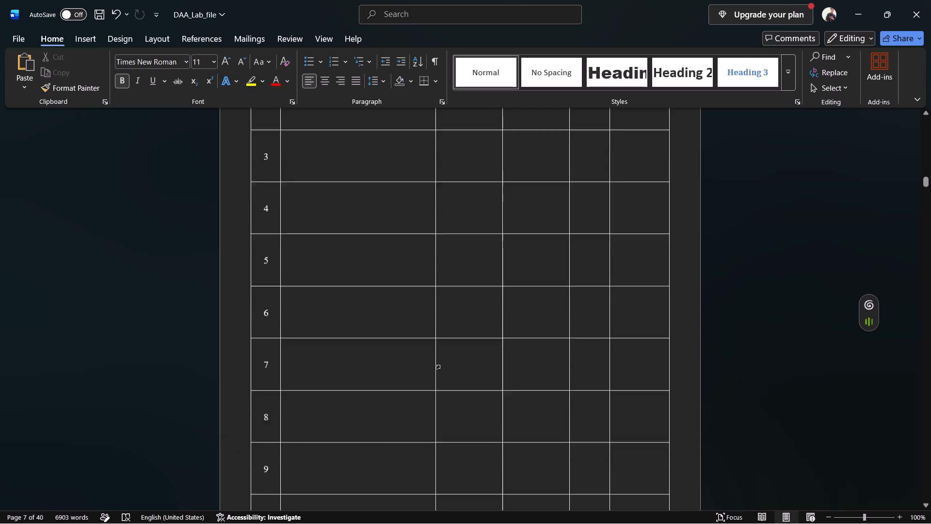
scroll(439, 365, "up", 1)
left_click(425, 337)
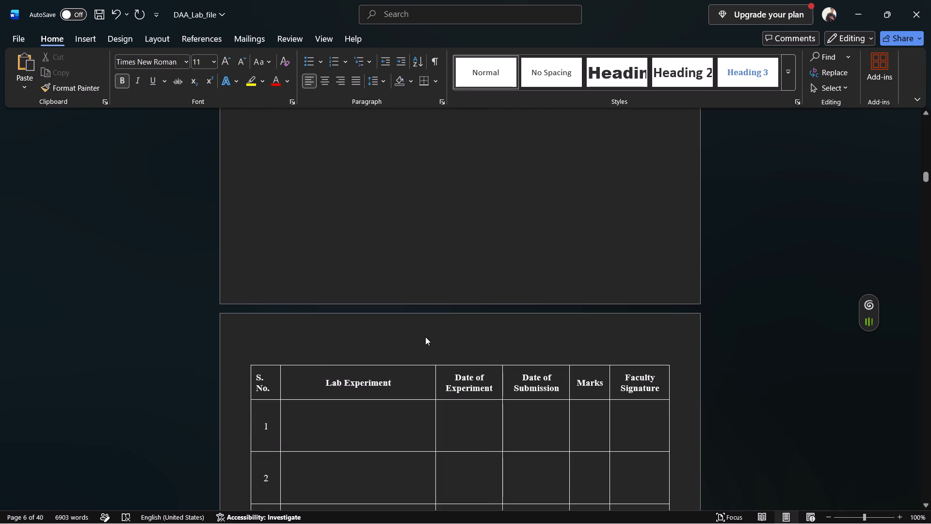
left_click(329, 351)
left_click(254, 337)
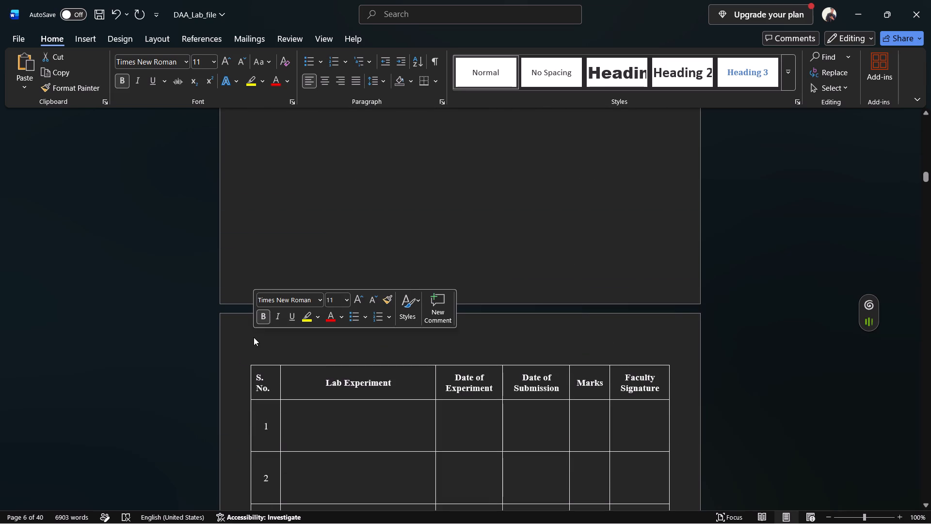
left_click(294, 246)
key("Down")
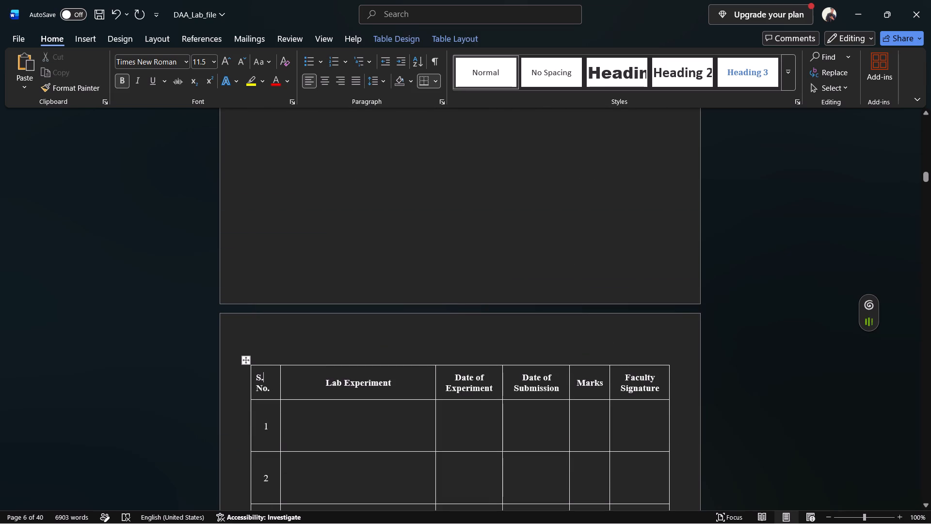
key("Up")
Shrink the whole INDEX table slightly in width and height from its lower corner.
scroll(294, 246, "down", 2)
scroll(736, 470, "down", 1)
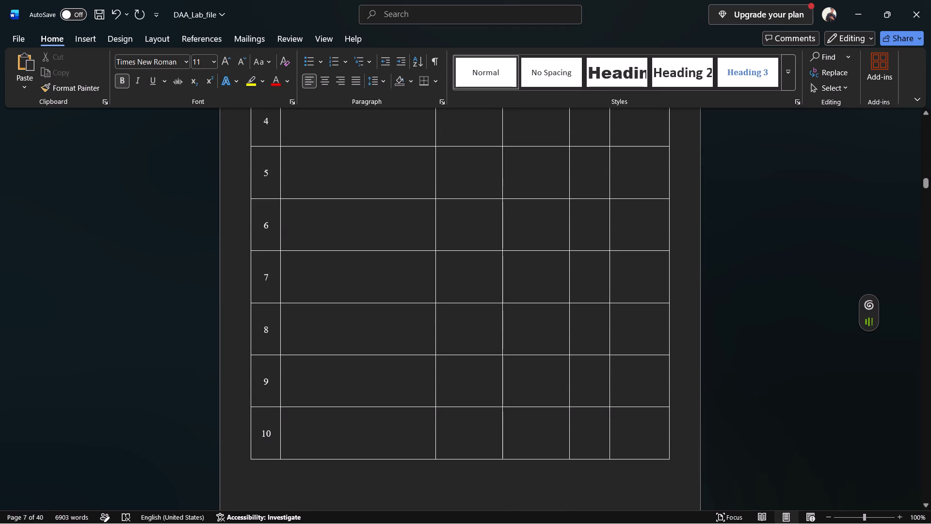
left_click_drag(674, 466, 668, 459)
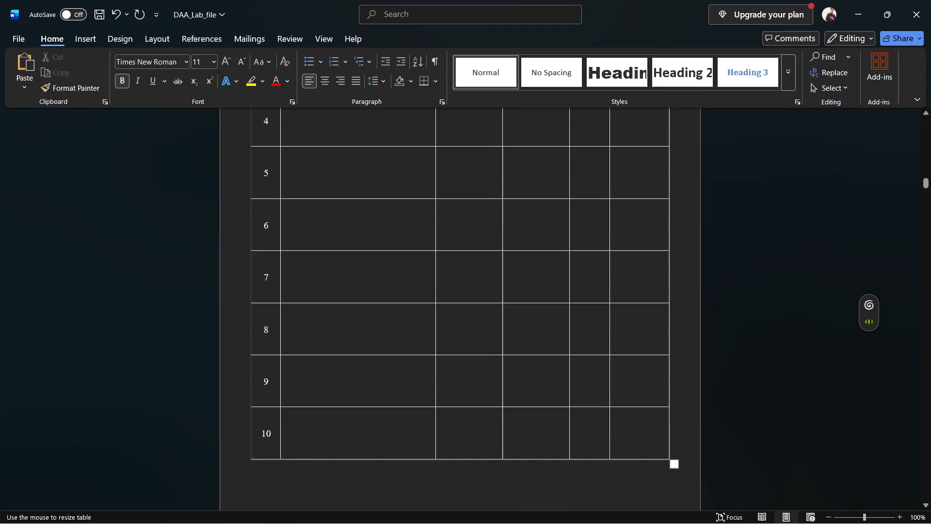
left_click_drag(668, 459, 665, 446)
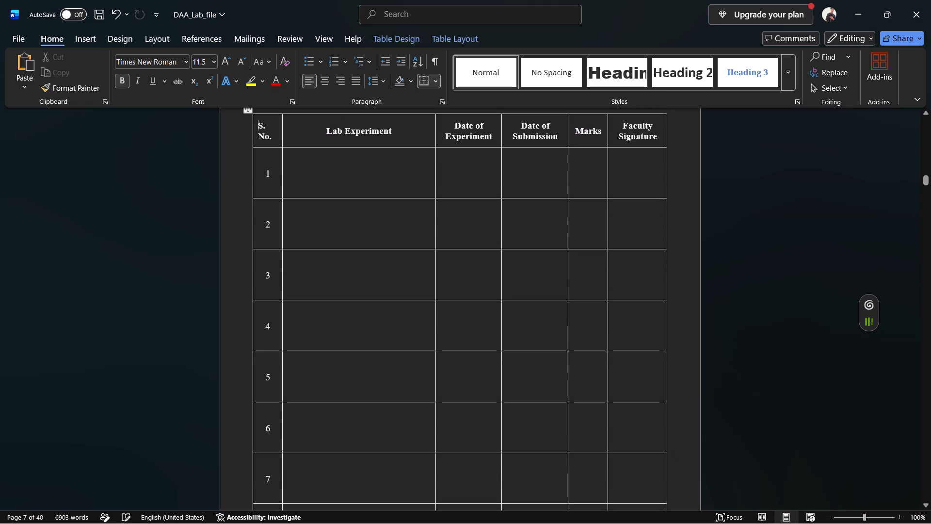
Move the INDEX table slightly down and right to align with the page's left margin, leaving room above for a title.
left_click_drag(246, 109, 247, 123)
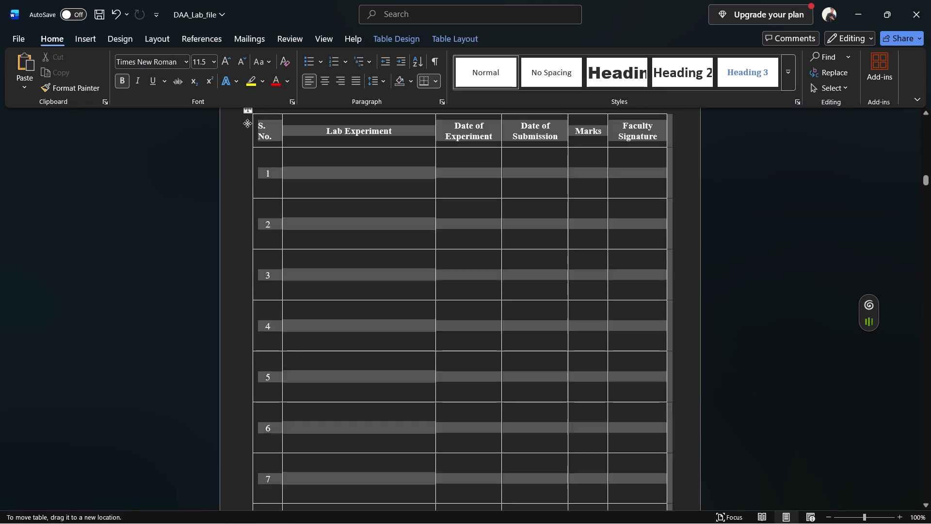
left_click_drag(247, 123, 251, 129)
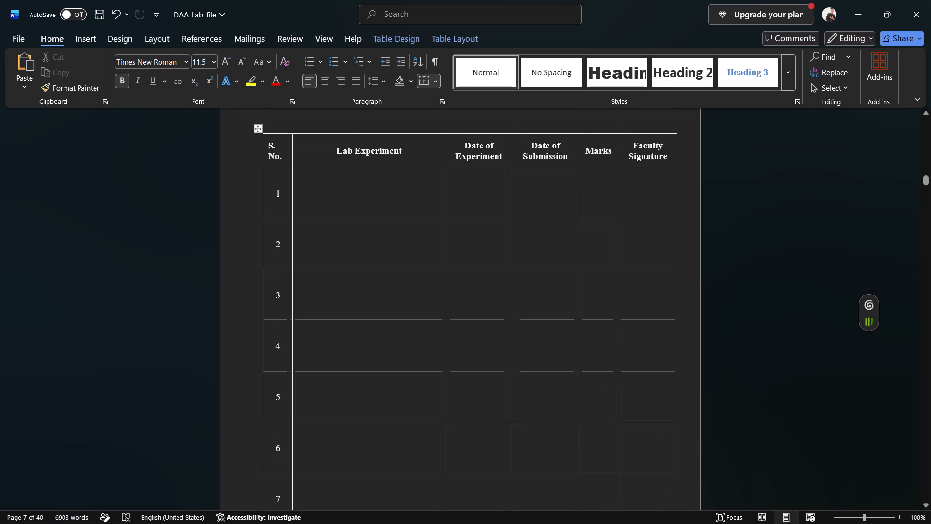
Paste the copied INDEX title centred above the table and remove the extra empty line beneath it.
scroll(353, 120, "up", 1)
left_click(358, 136)
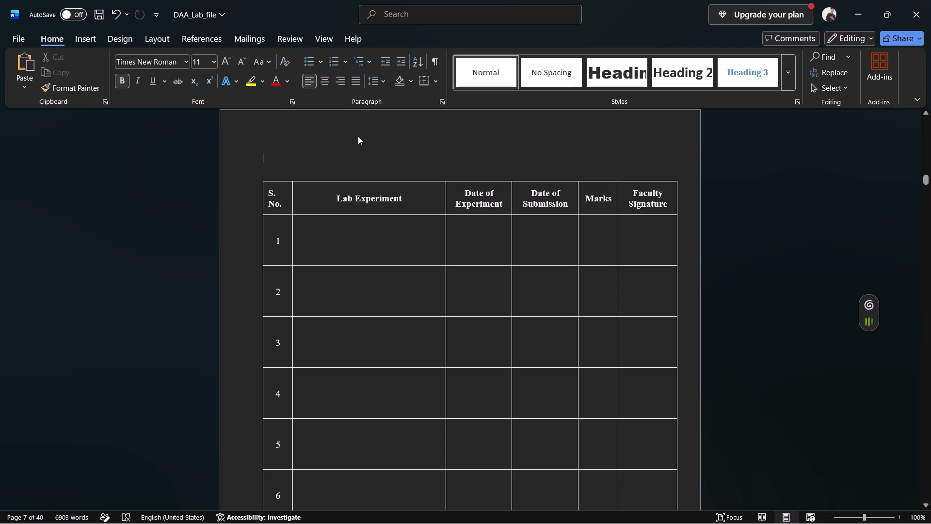
key("ctrl+e")
key("ctrl+v")
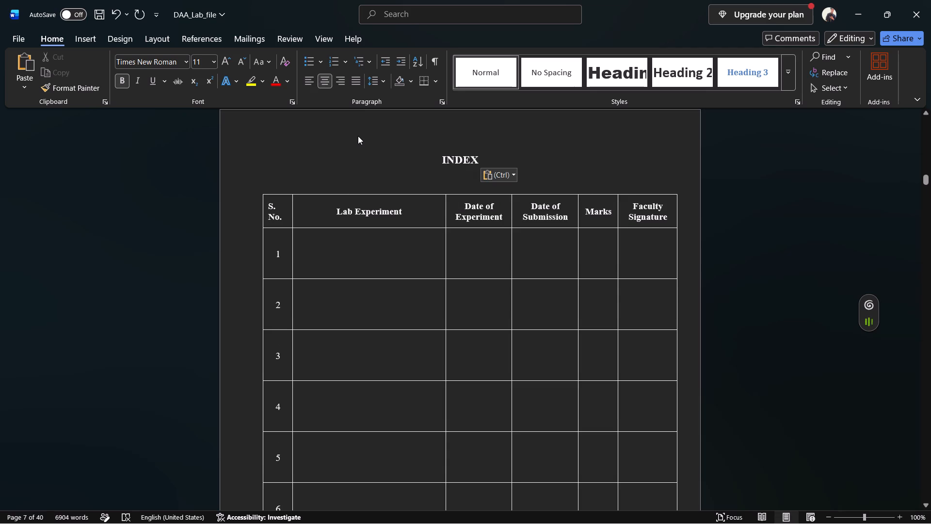
key("BackSpace")
key("BackSpace")
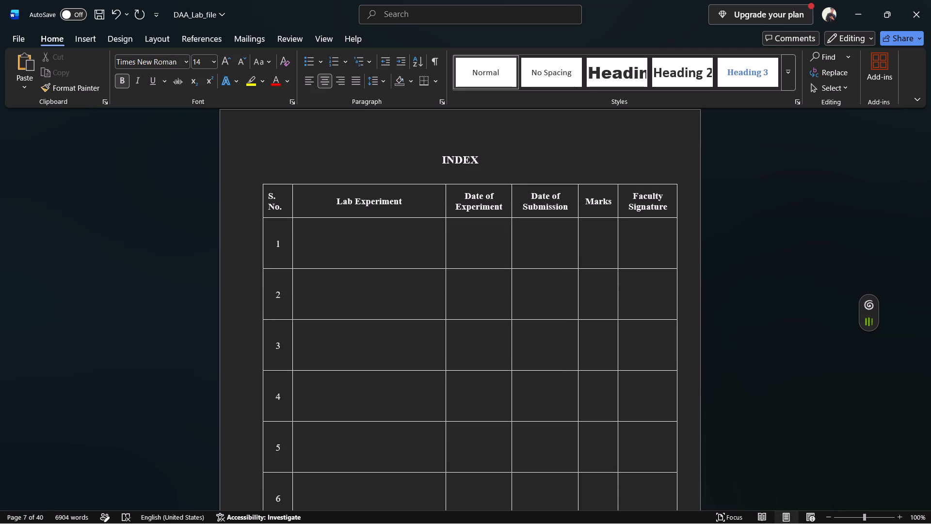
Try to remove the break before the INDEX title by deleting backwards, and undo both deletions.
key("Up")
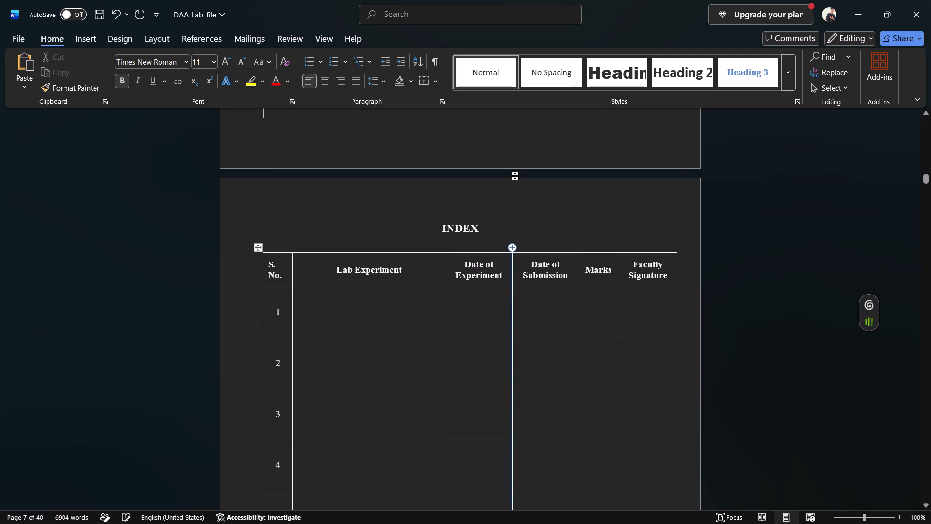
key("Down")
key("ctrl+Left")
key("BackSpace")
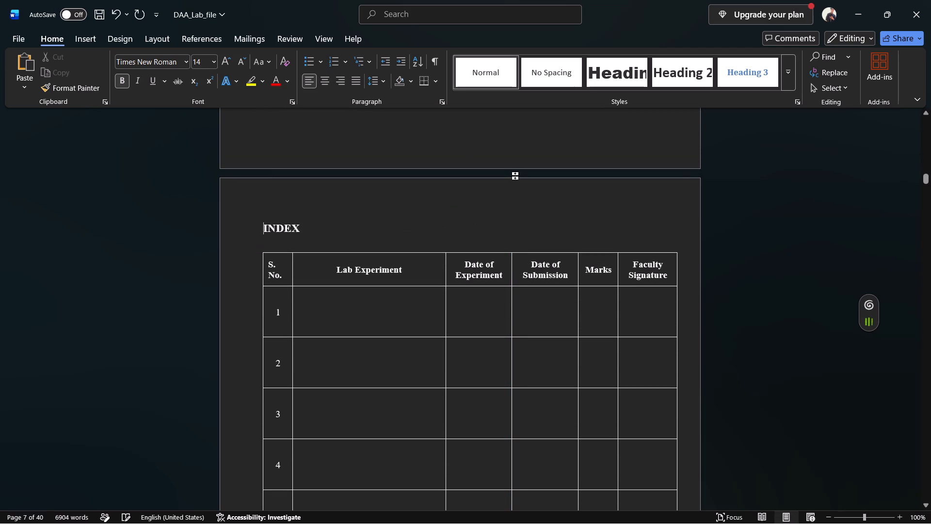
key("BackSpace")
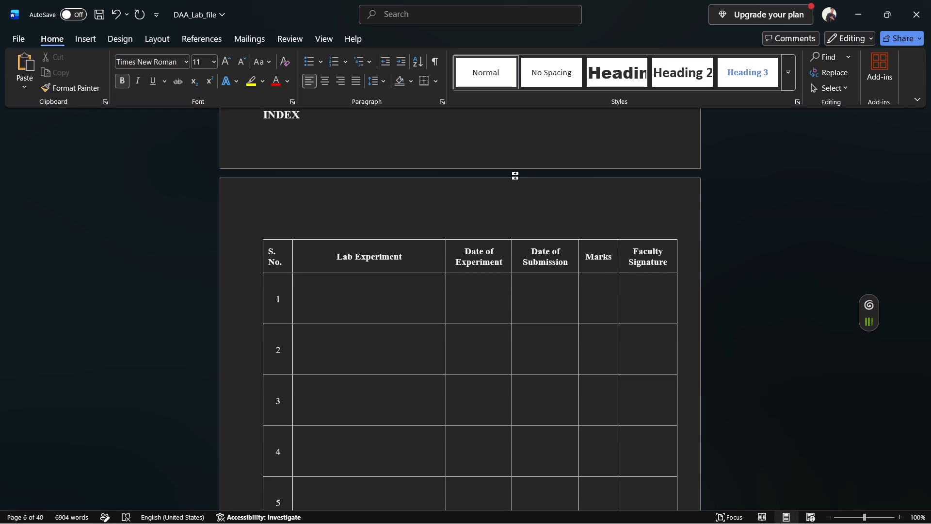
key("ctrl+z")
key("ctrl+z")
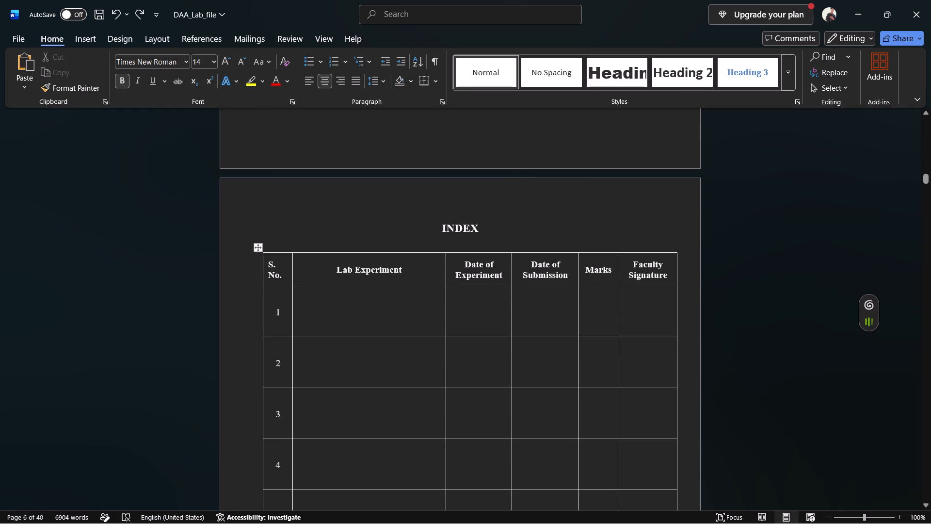
Review the lab pages following the INDEX, checking the layout of source code and output from Lab 1 through Merge Sort.
scroll(554, 304, "down", 8)
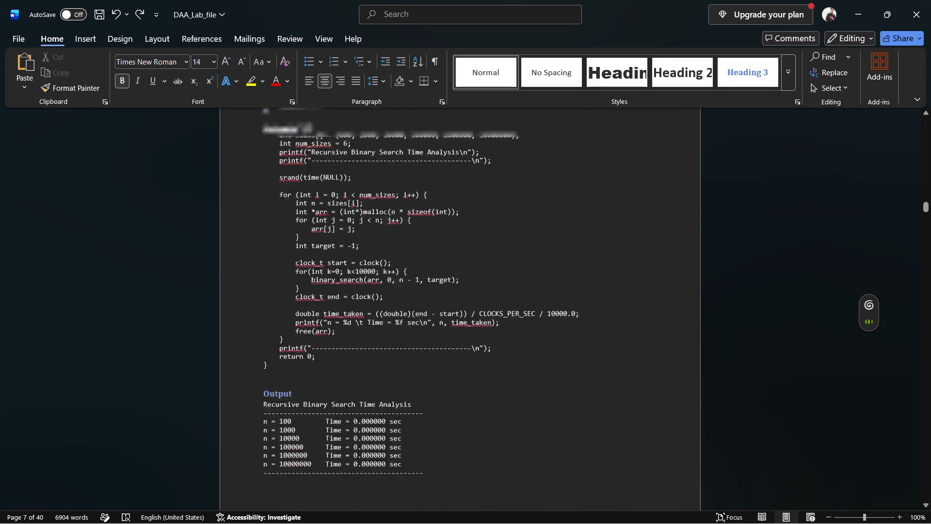
scroll(554, 304, "up", 2)
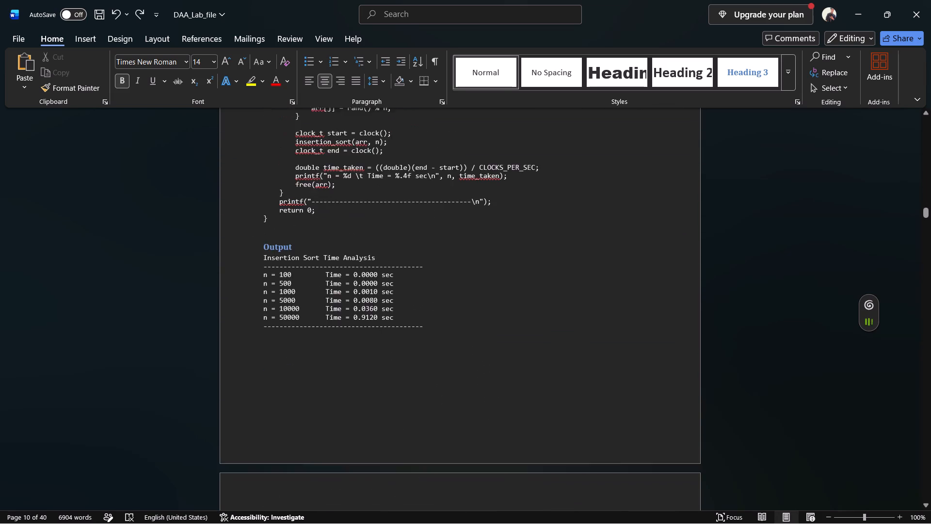
scroll(554, 304, "down", 5)
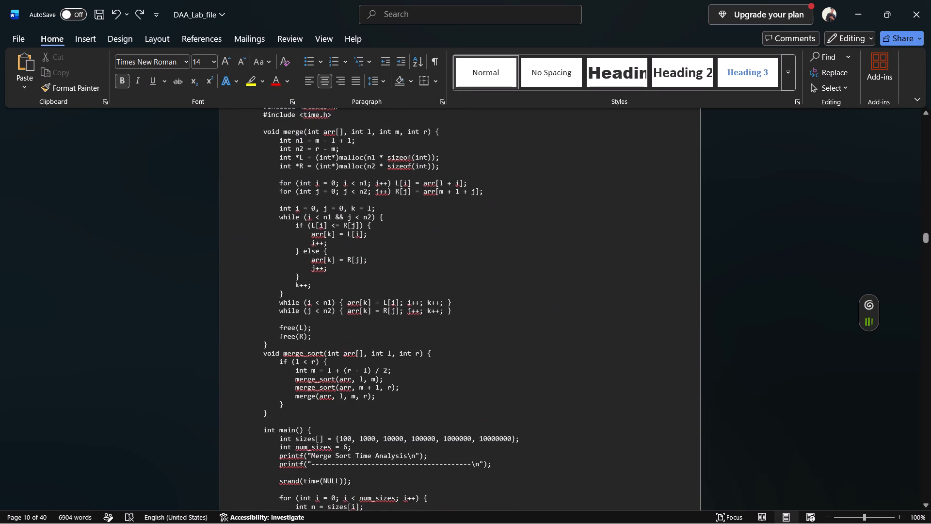
Check the page layout and headings of the remaining labs to the end of the document in a 50% multi-page view.
scroll(554, 304, "down", 3, "ctrl")
scroll(554, 304, "left", 3)
scroll(554, 304, "down", 2, "ctrl")
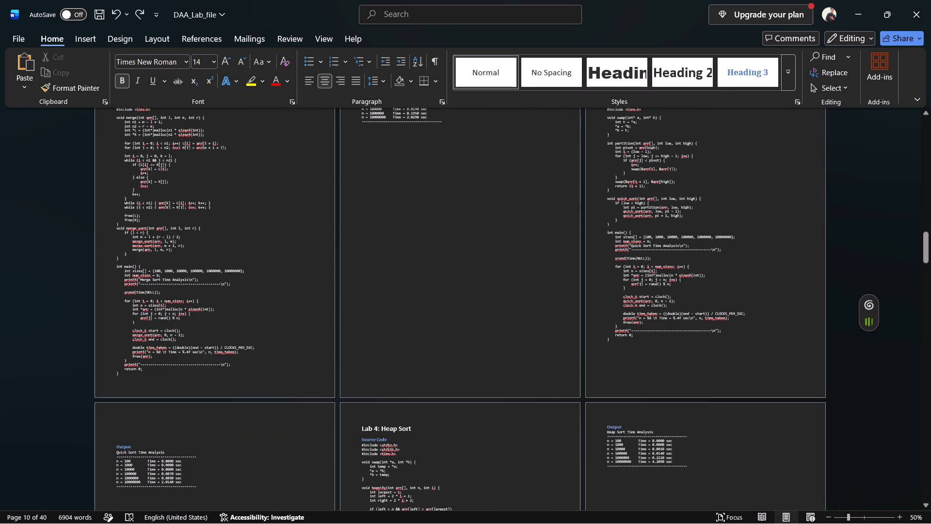
scroll(554, 304, "down", 4)
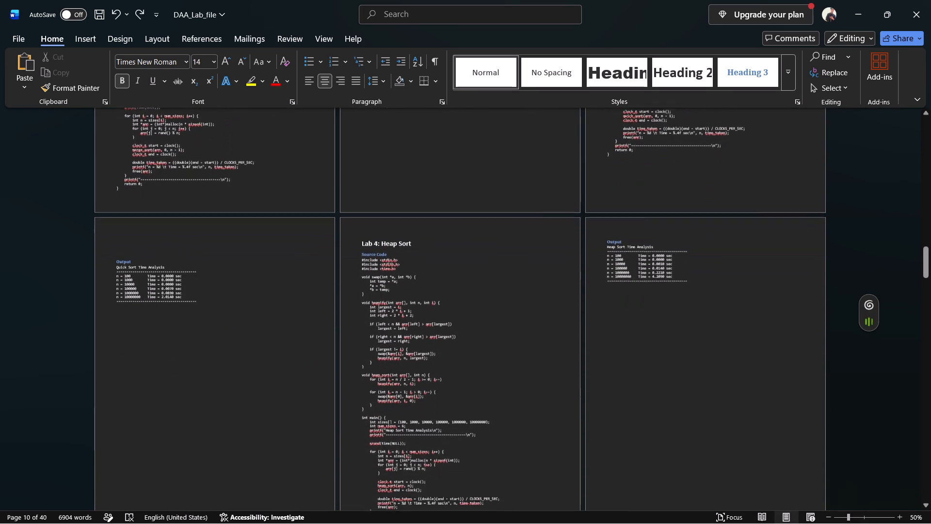
scroll(554, 304, "down", 5)
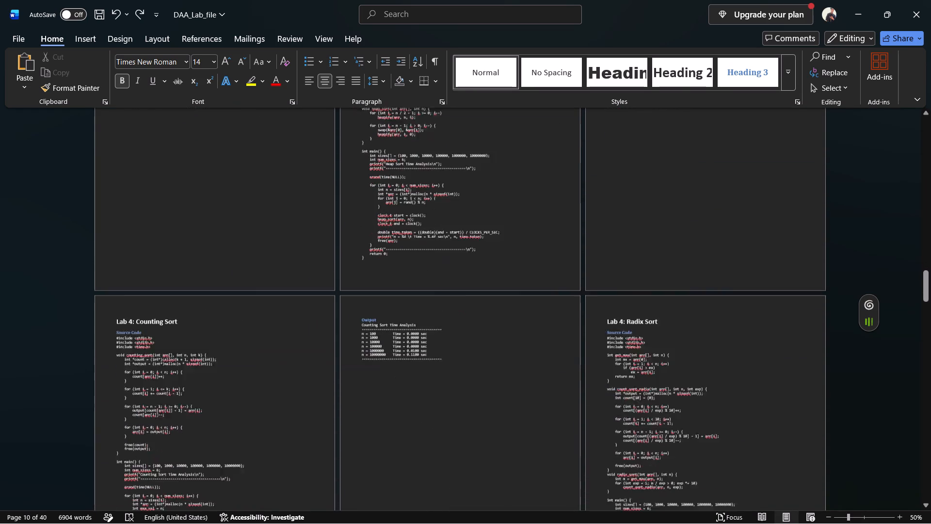
scroll(554, 304, "down", 4)
scroll(554, 304, "up", 1)
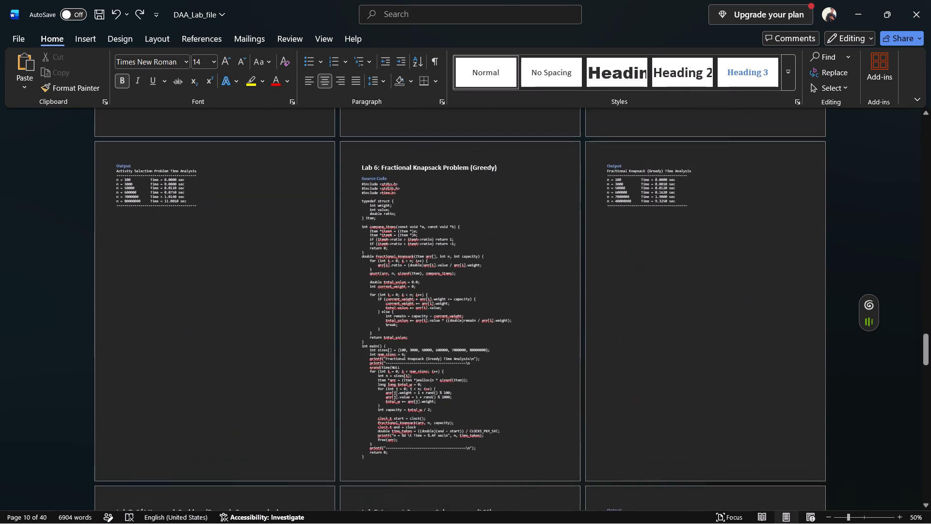
scroll(554, 304, "down", 1)
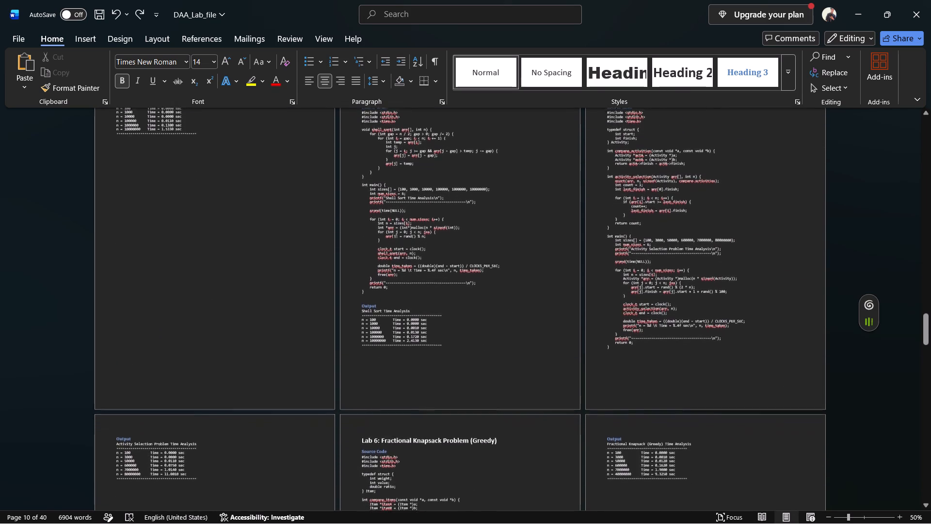
scroll(554, 304, "down", 4)
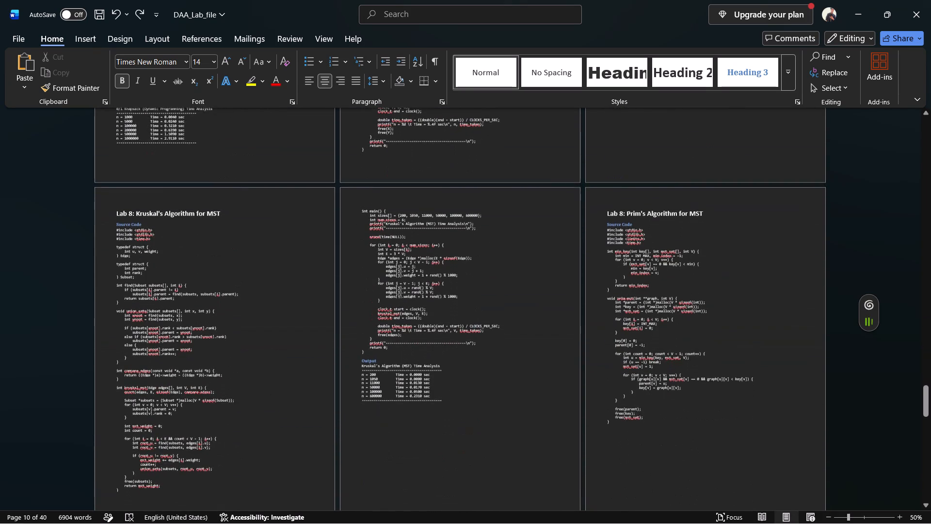
scroll(554, 304, "down", 6)
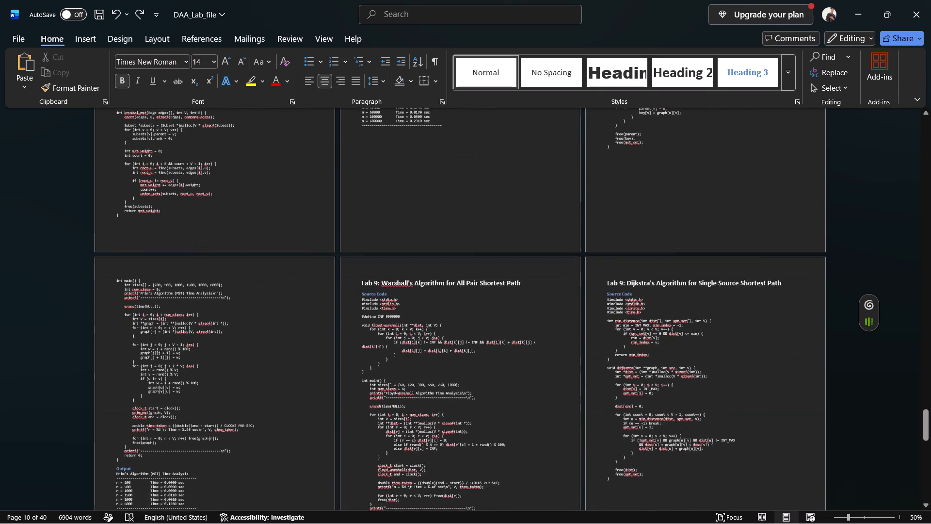
scroll(554, 304, "down", 4)
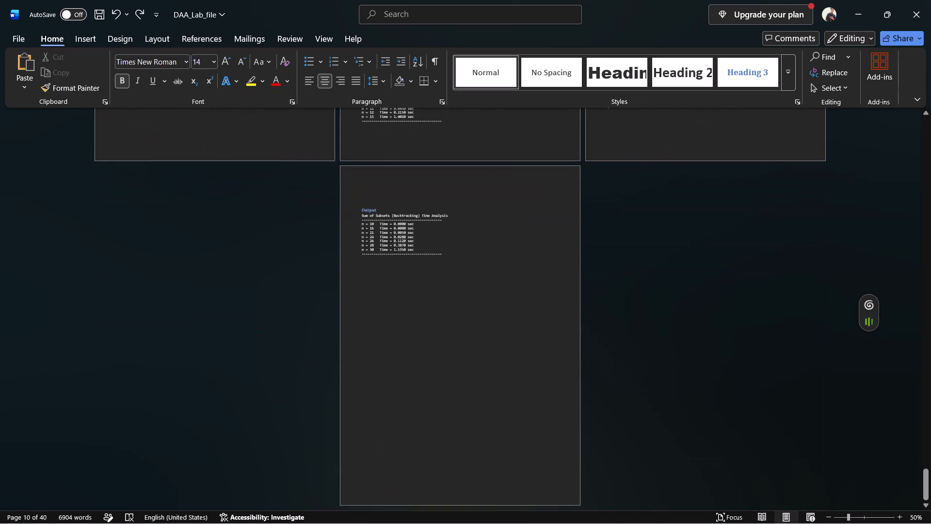
Save the DAA_Lab_file document.
scroll(554, 304, "up", 15)
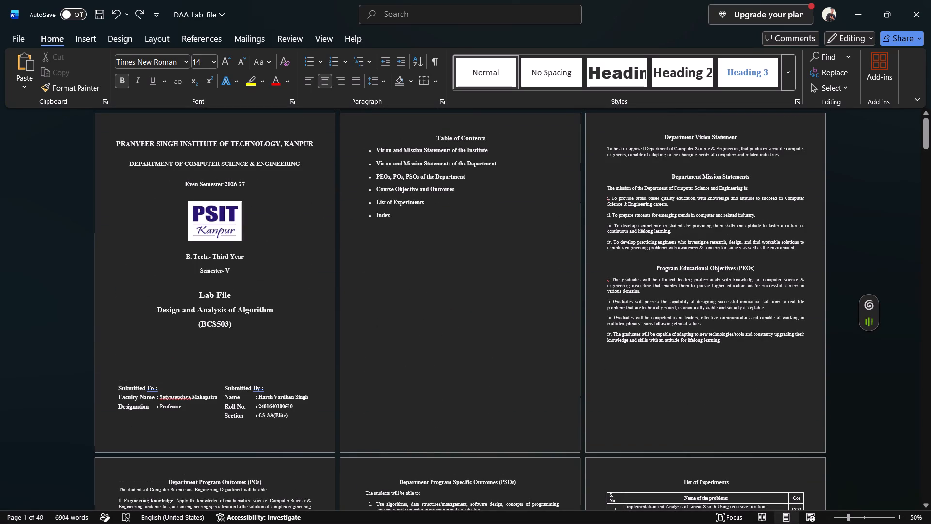
key("ctrl+s")
Check the layout of the front pages, the INDEX table page and the Lab 1 and Lab 2 pages.
scroll(428, 388, "down", 2)
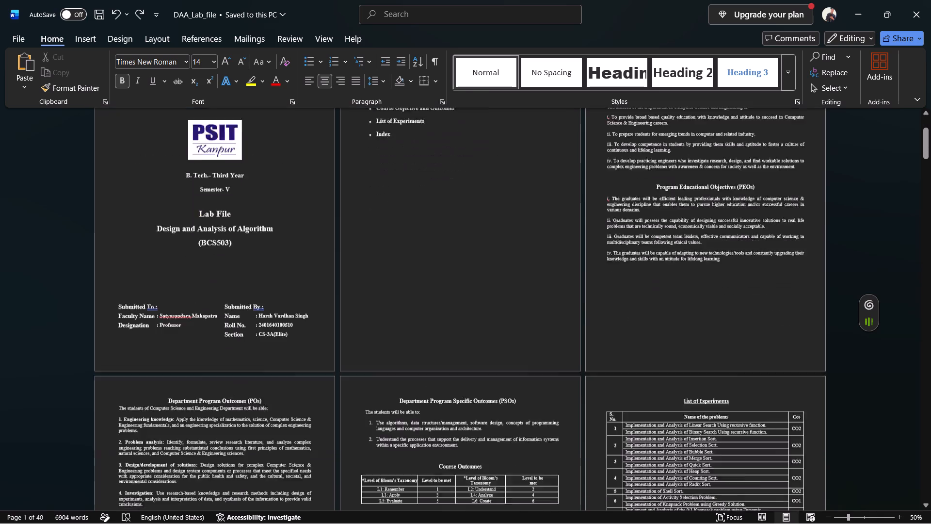
scroll(428, 388, "down", 1)
scroll(547, 382, "down", 6)
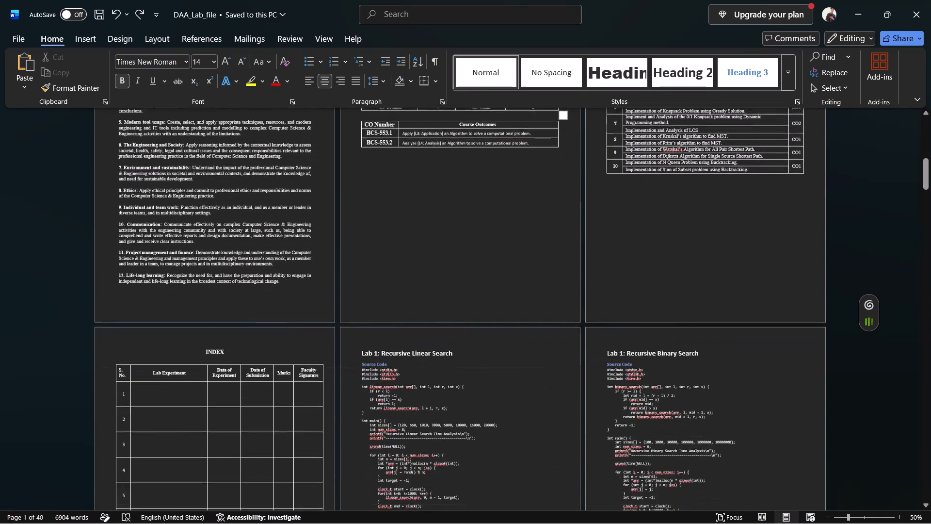
scroll(547, 382, "down", 5)
scroll(547, 382, "up", 2)
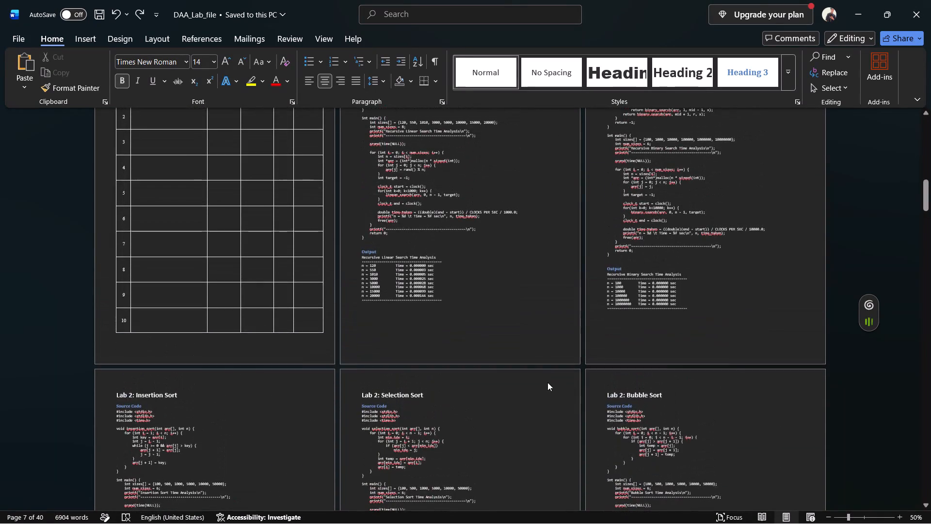
scroll(547, 382, "up", 1)
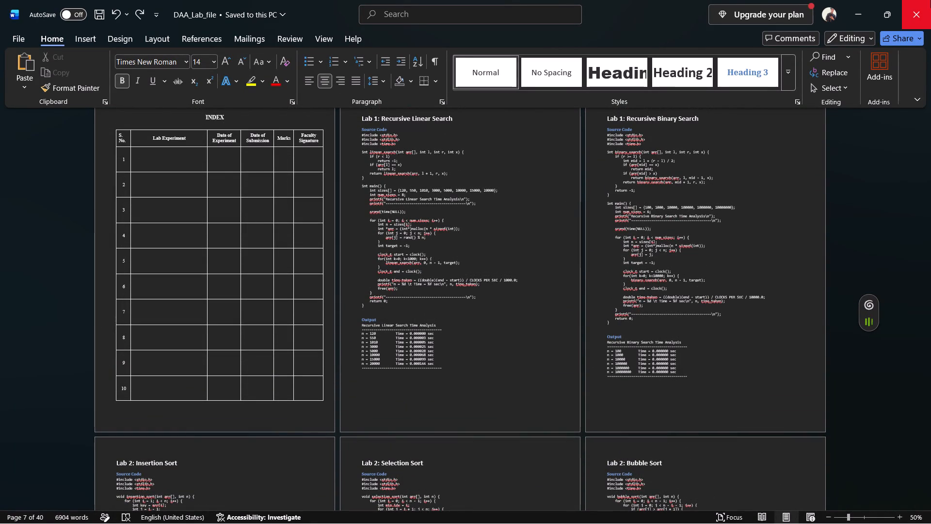
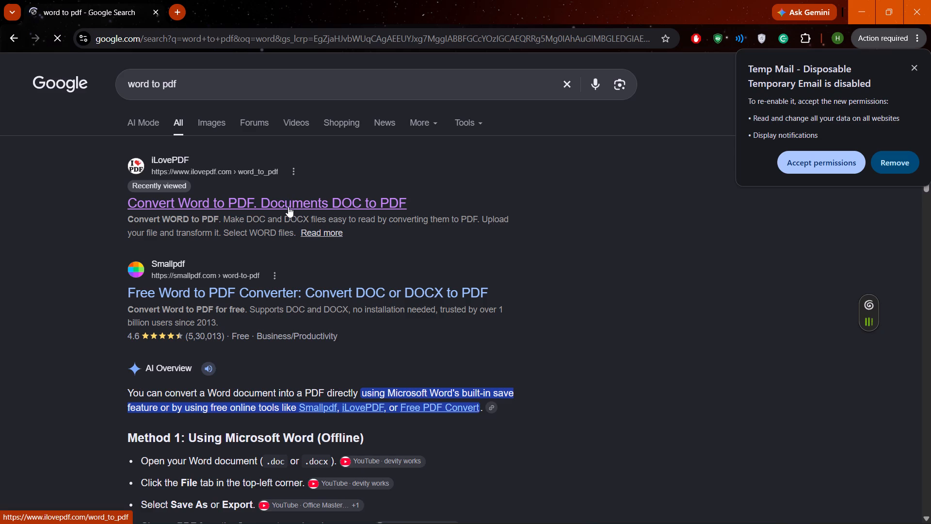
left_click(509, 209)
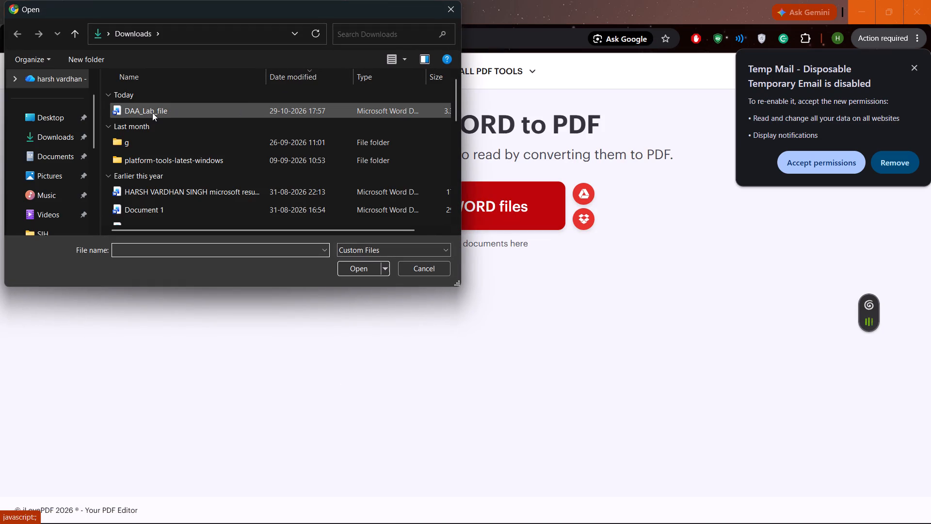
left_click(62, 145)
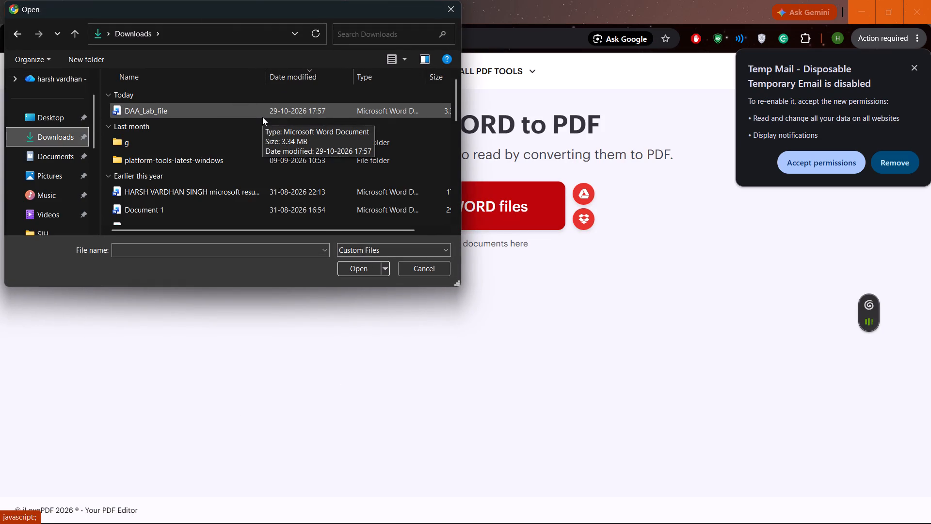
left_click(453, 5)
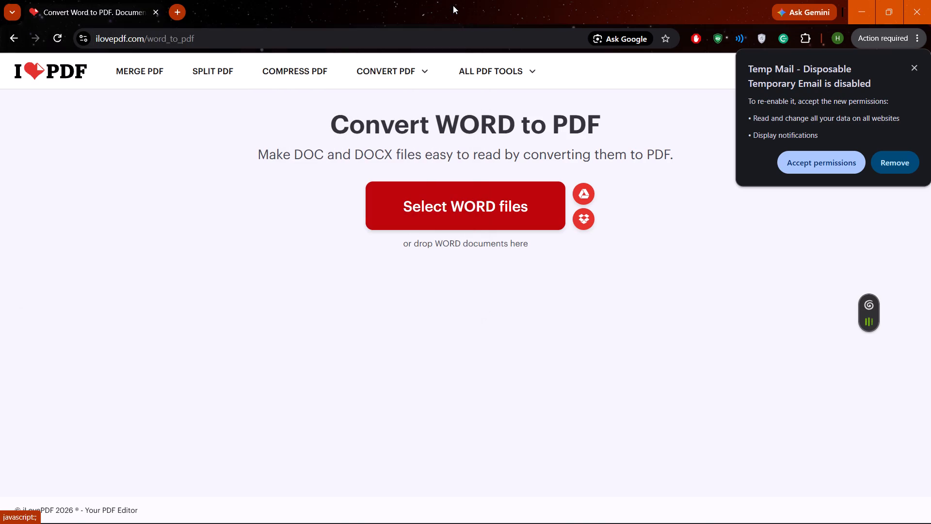
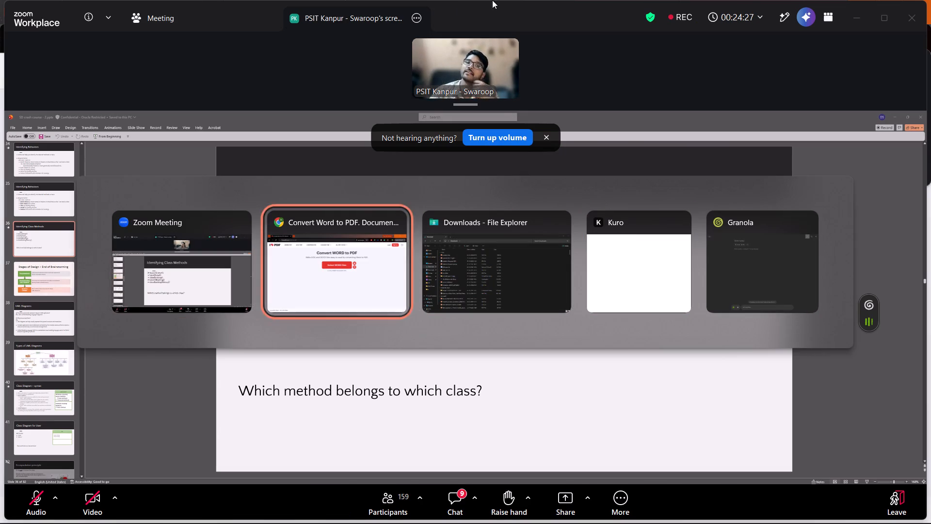
Switch to the Downloads folder in File Explorer and open the DAA_Lab_file Word document.
key("alt+Tab")
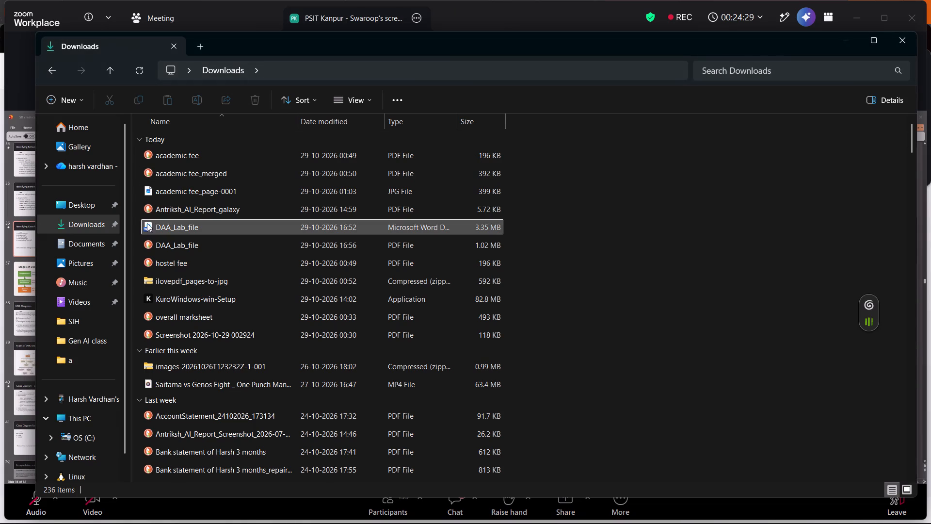
double_click(151, 224)
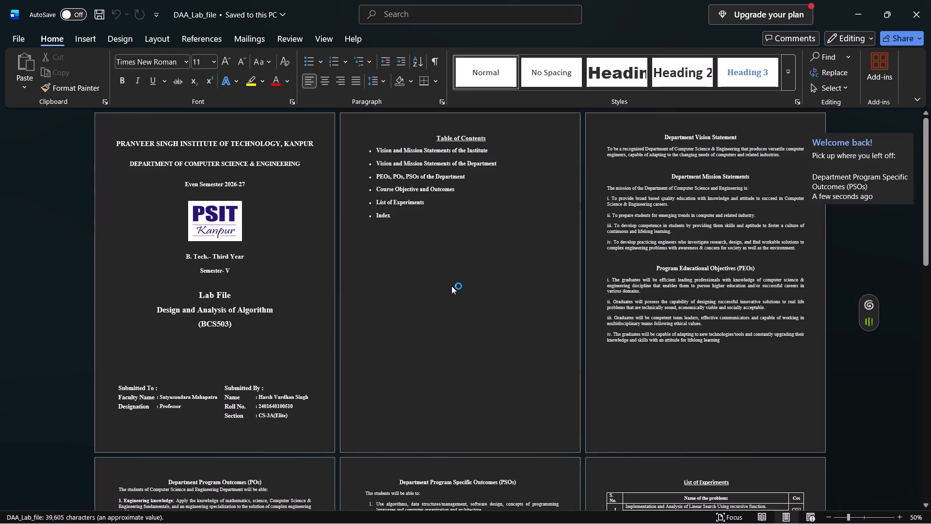
Print the whole lab file document with Microsoft Print to PDF.
key("ctrl+p")
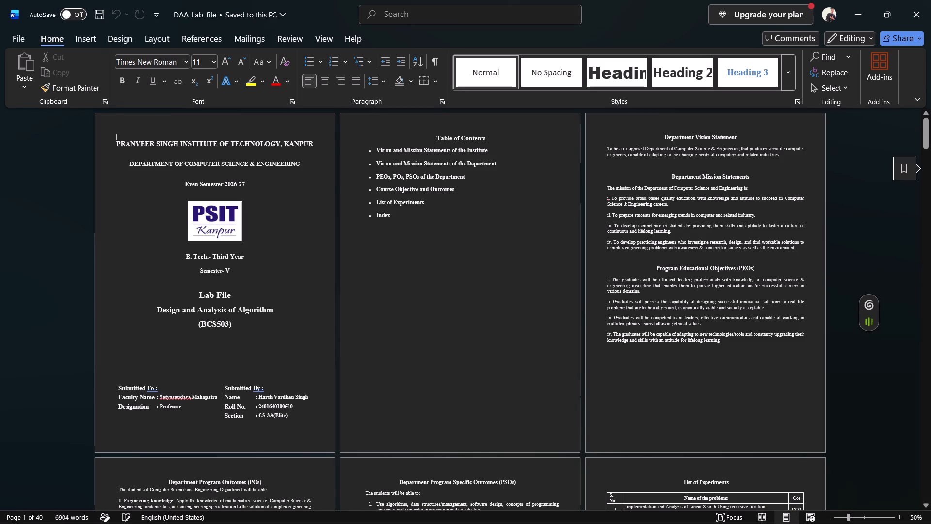
key("ctrl+p")
left_click(553, 314)
key("ctrl+p")
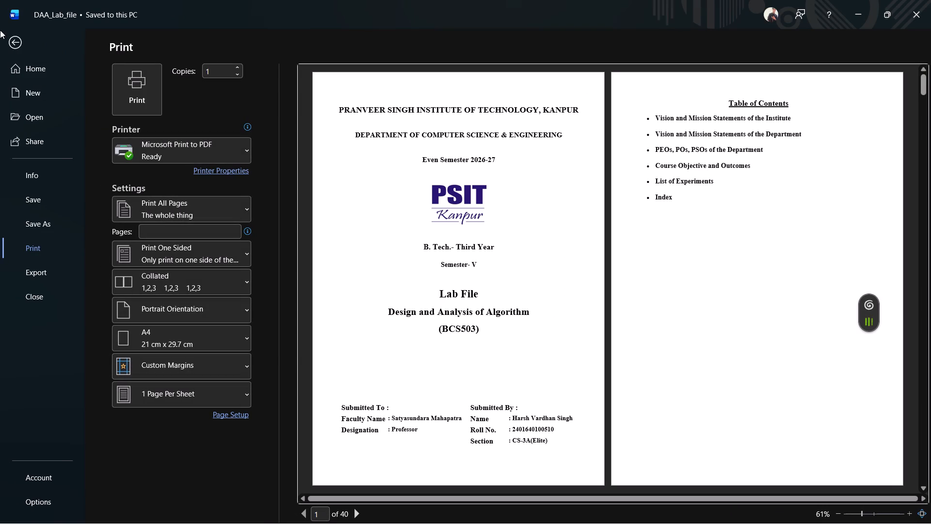
left_click(153, 85)
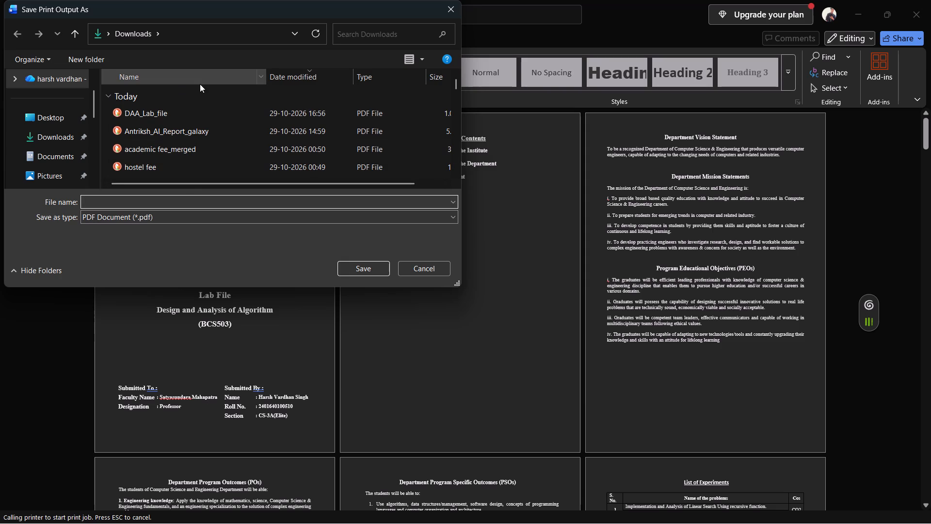
Save the PDF print output as DAA_FILE in the Downloads folder.
left_click(134, 201)
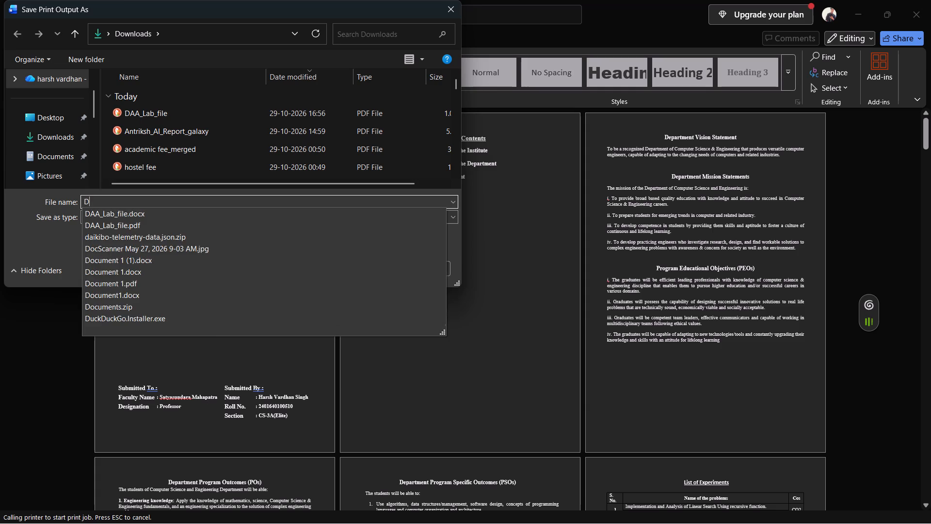
type("aa")
key("BackSpace")
key("BackSpace")
type("AA")
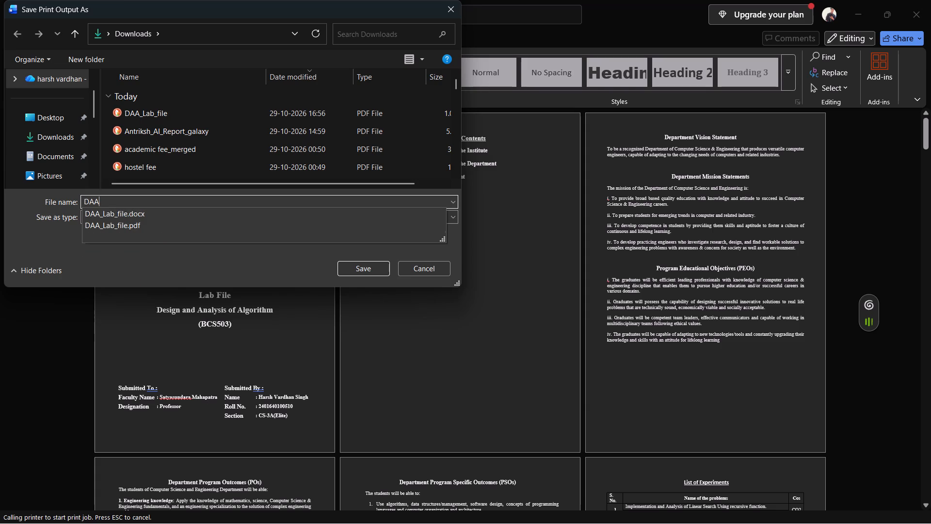
key("shift+underscore")
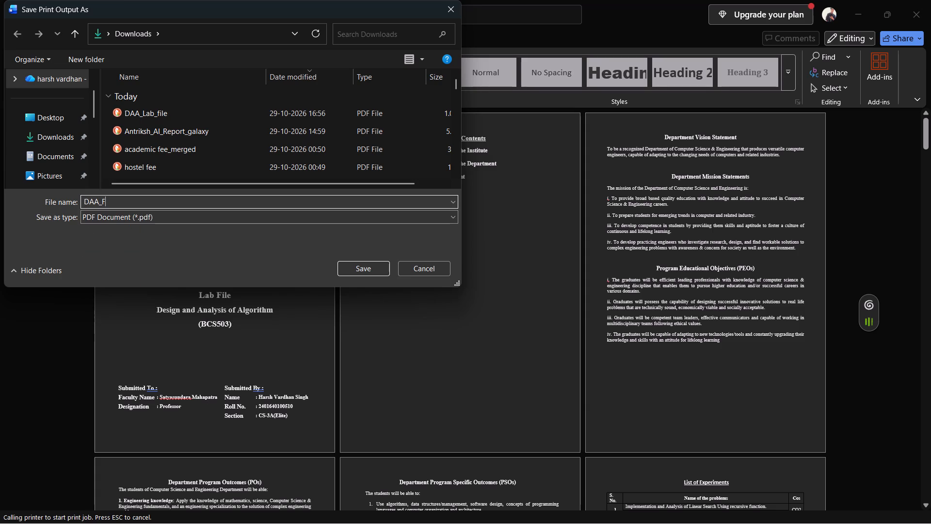
type("ILE")
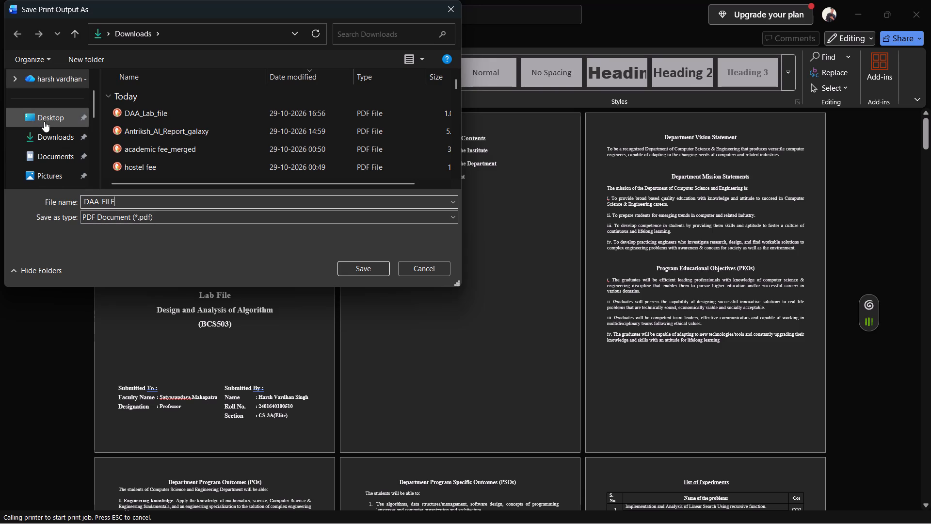
left_click(54, 141)
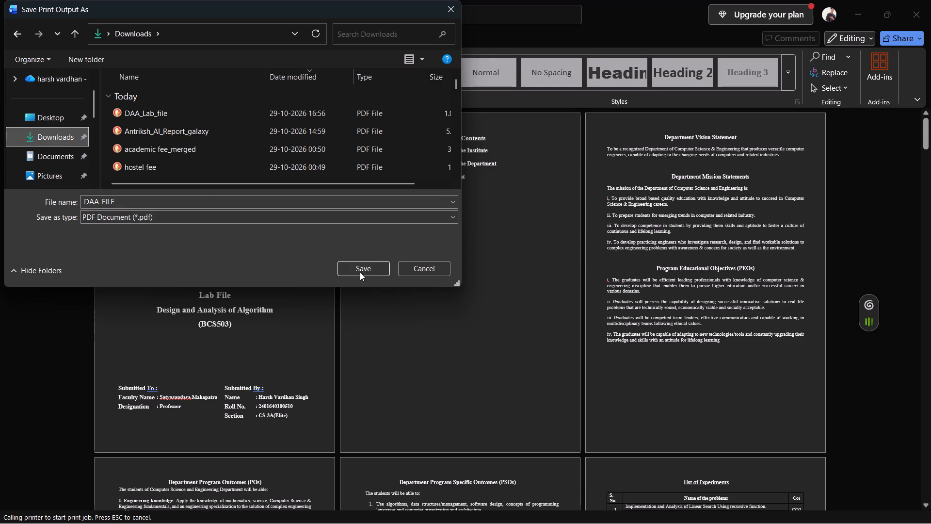
left_click(360, 273)
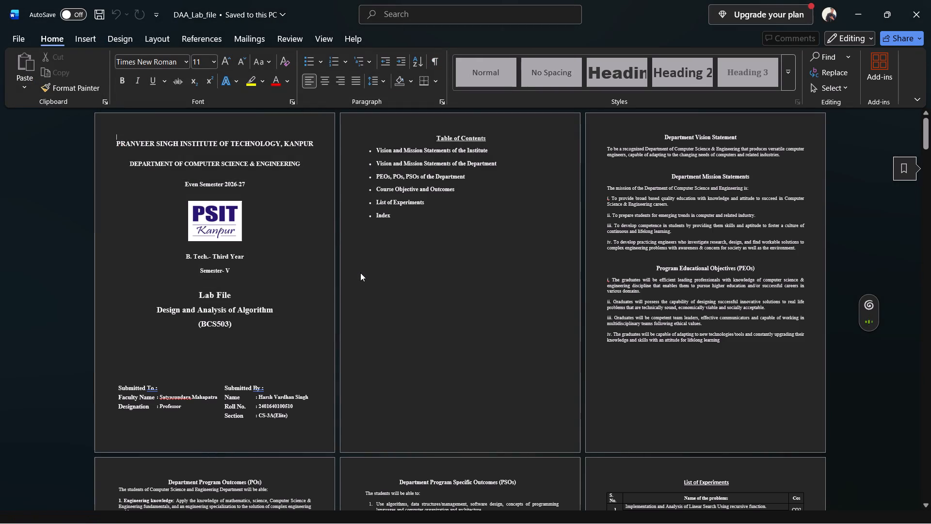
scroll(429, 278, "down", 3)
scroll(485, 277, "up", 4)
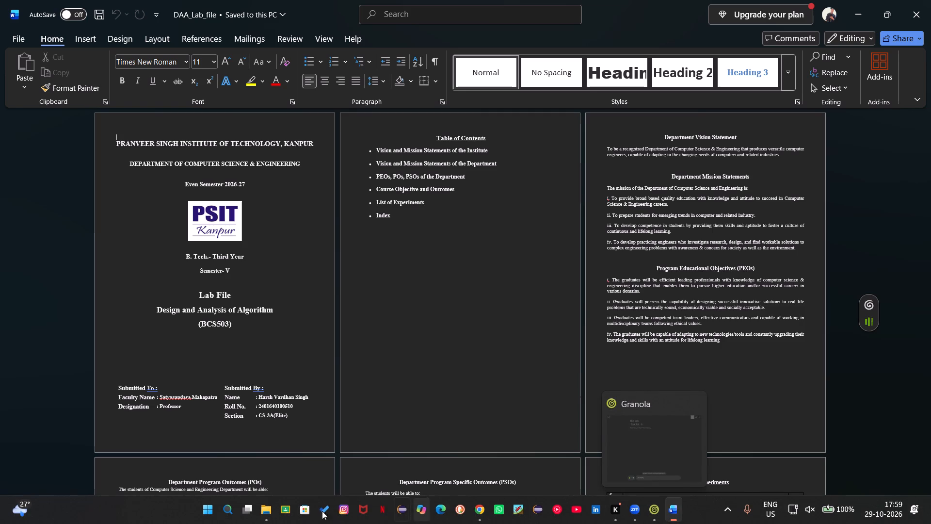
Switch to the Downloads folder in File Explorer and open the DAA_FILE PDF.
left_click(263, 509)
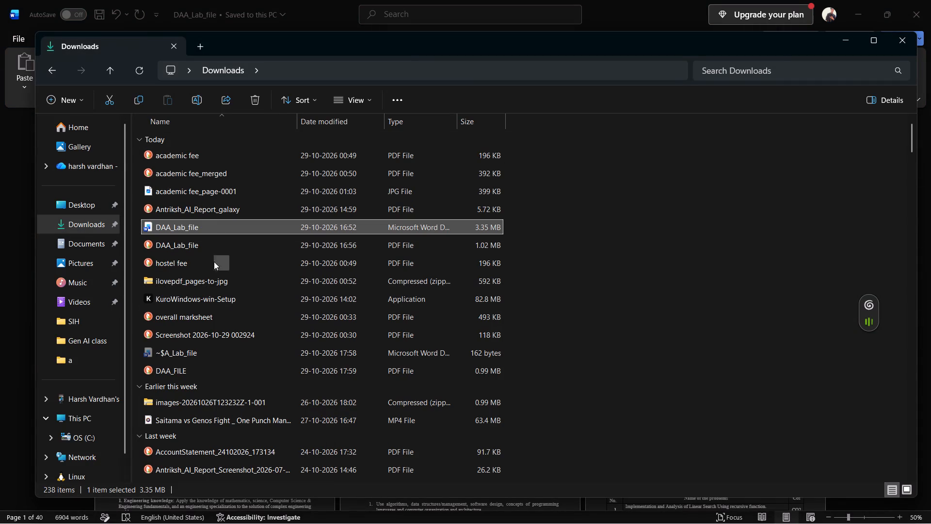
double_click(187, 370)
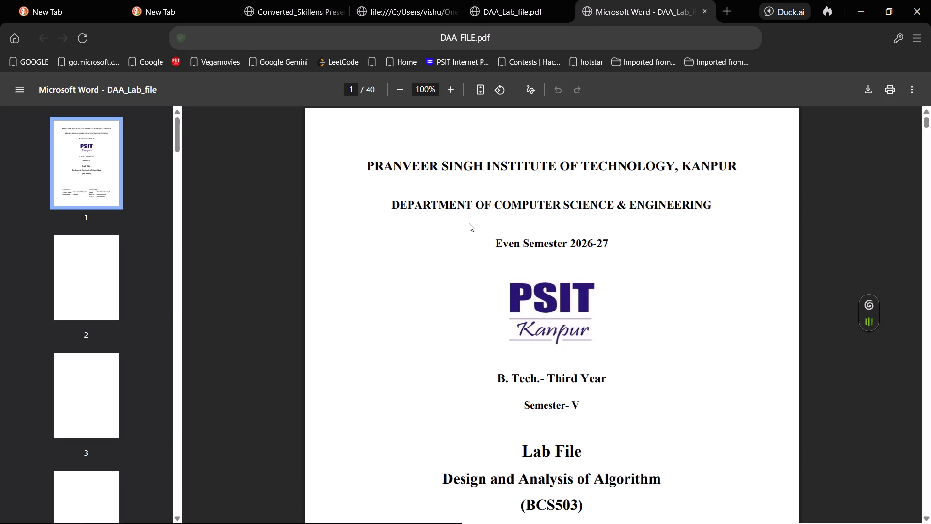
Review the DAA_FILE PDF from the cover page through the experiment list, index table and first lab pages, and close the browser window.
scroll(574, 355, "down", 4)
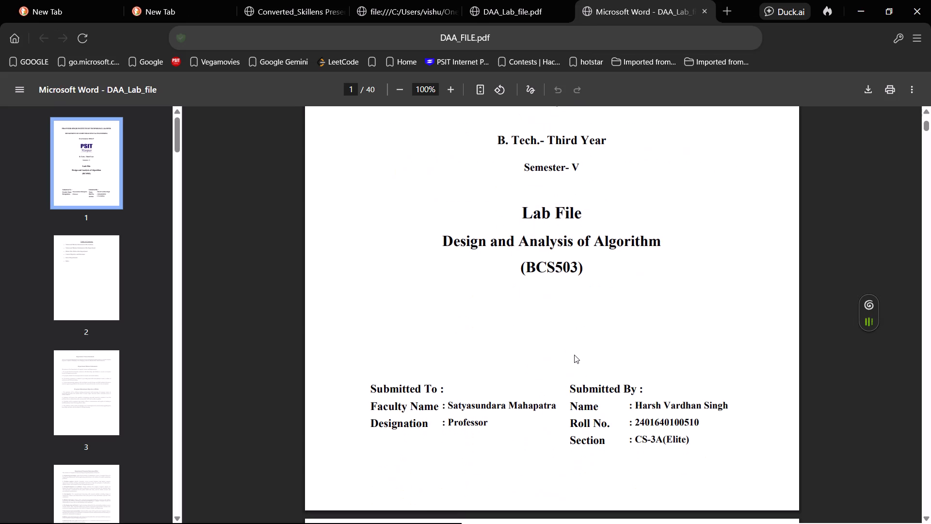
scroll(574, 355, "down", 2)
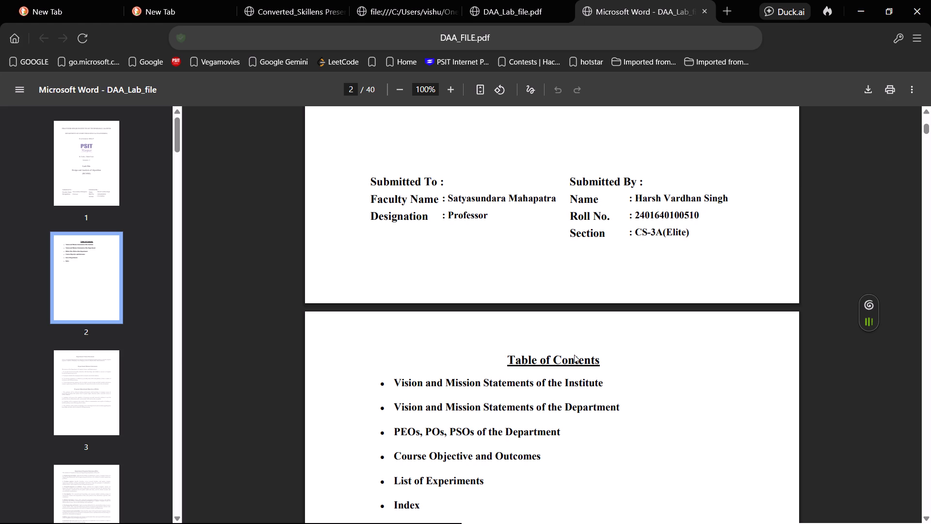
scroll(585, 380, "up", 1)
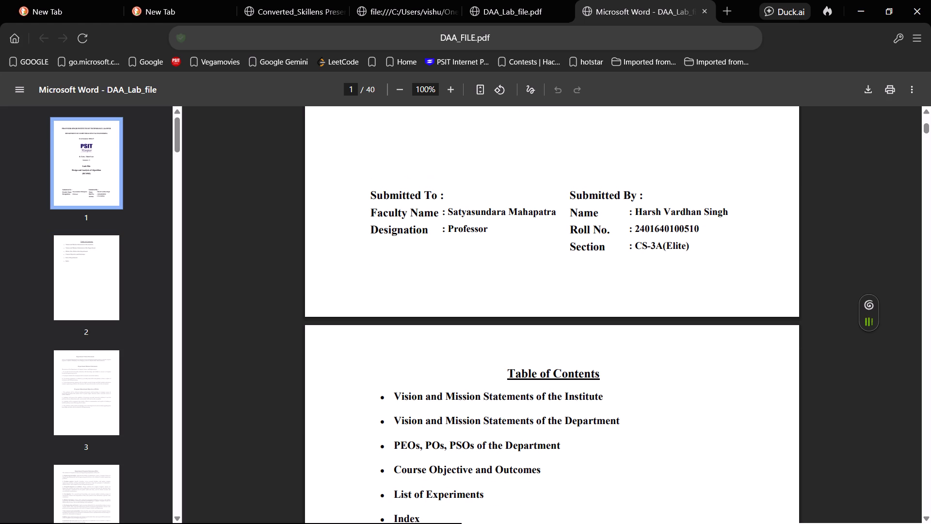
scroll(585, 380, "up", 1)
scroll(585, 380, "down", 7)
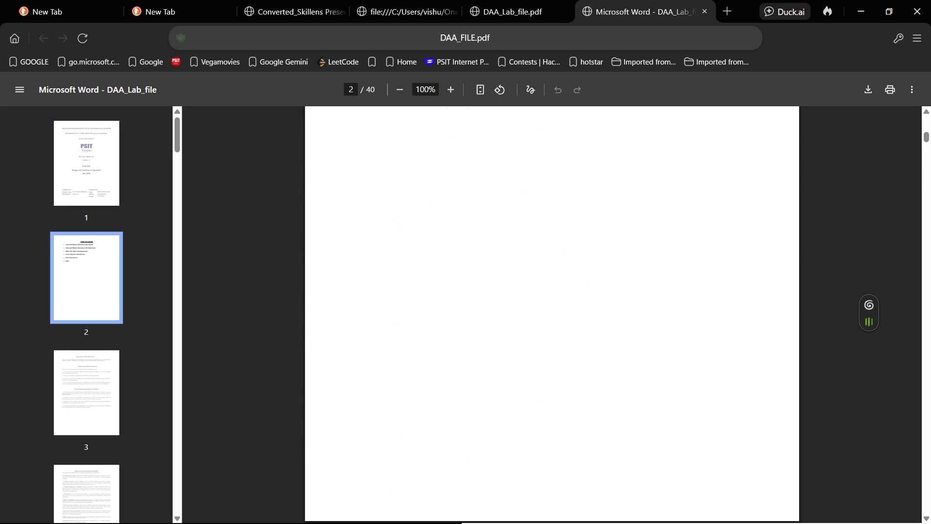
scroll(585, 380, "down", 2)
scroll(509, 409, "down", 4)
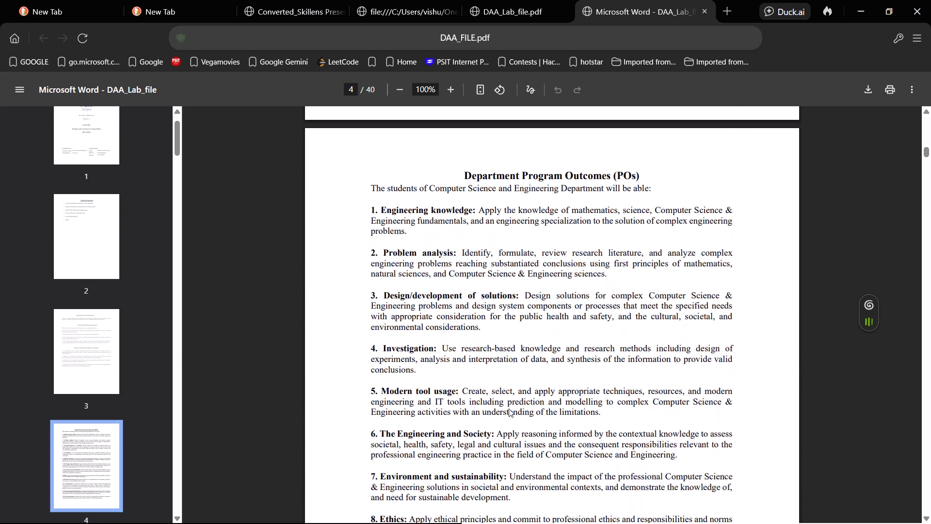
scroll(509, 409, "down", 8)
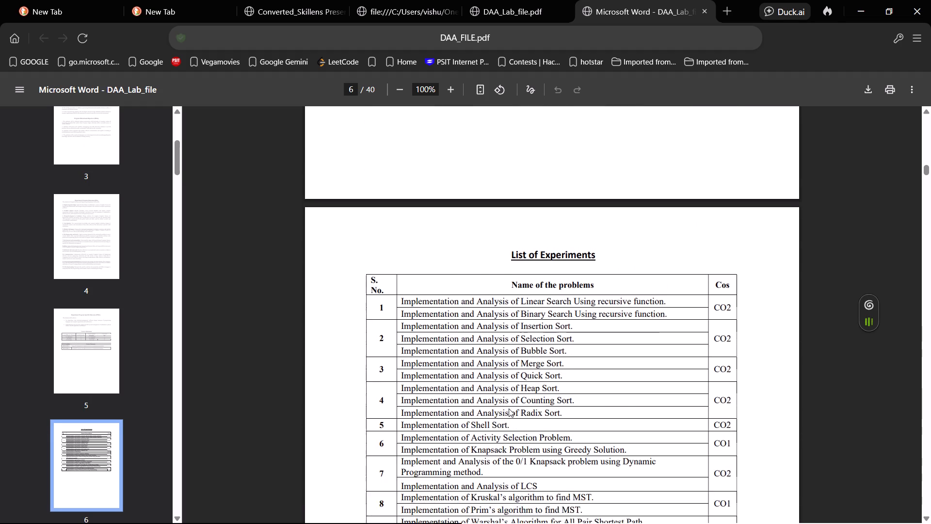
scroll(509, 409, "down", 9)
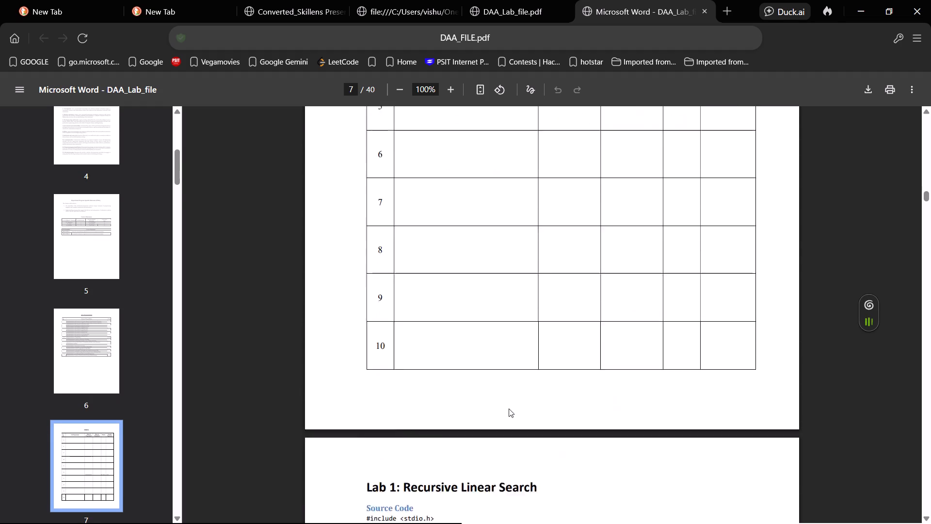
left_click(930, 5)
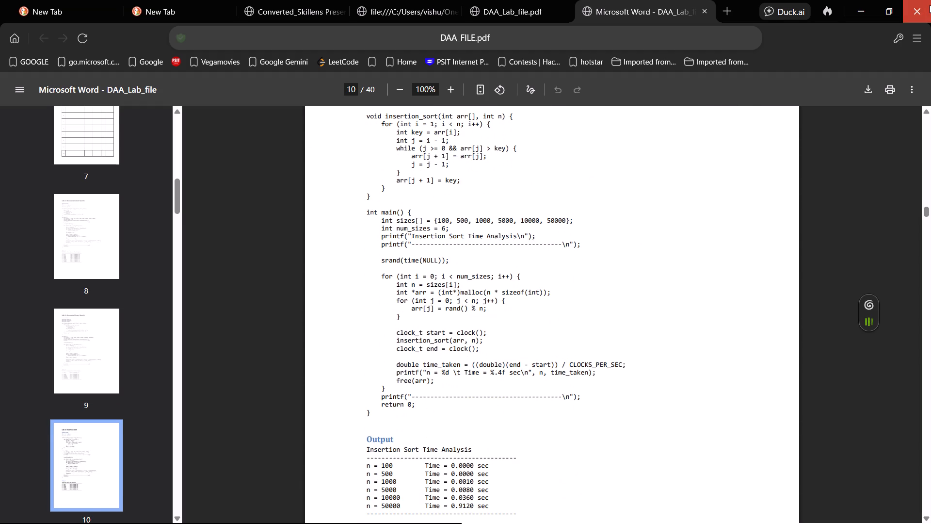